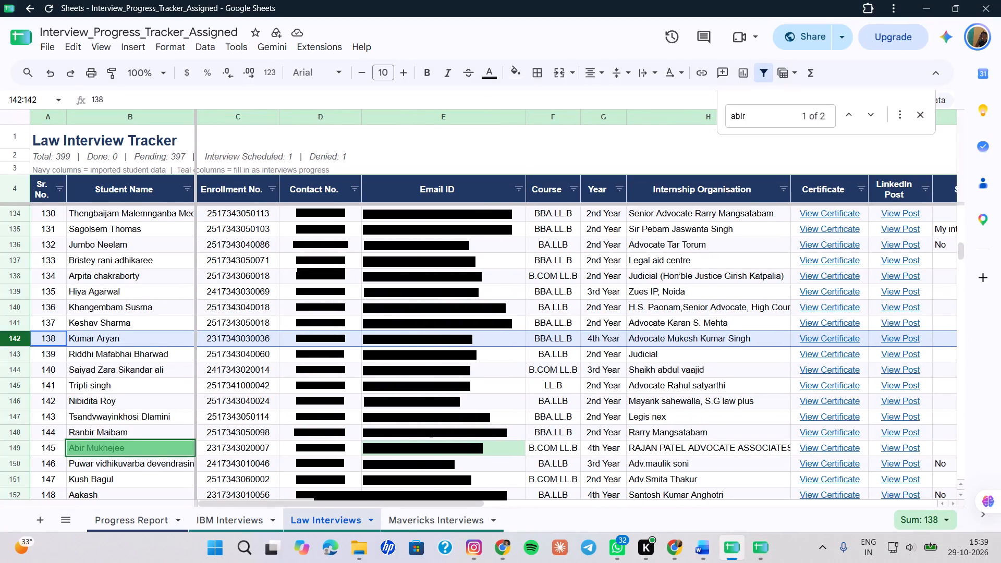
# Set the Status of the student with Sr. No. 138 (row 142) to Interview Scheduled.
pyautogui.hscroll(-1, 673, 360)
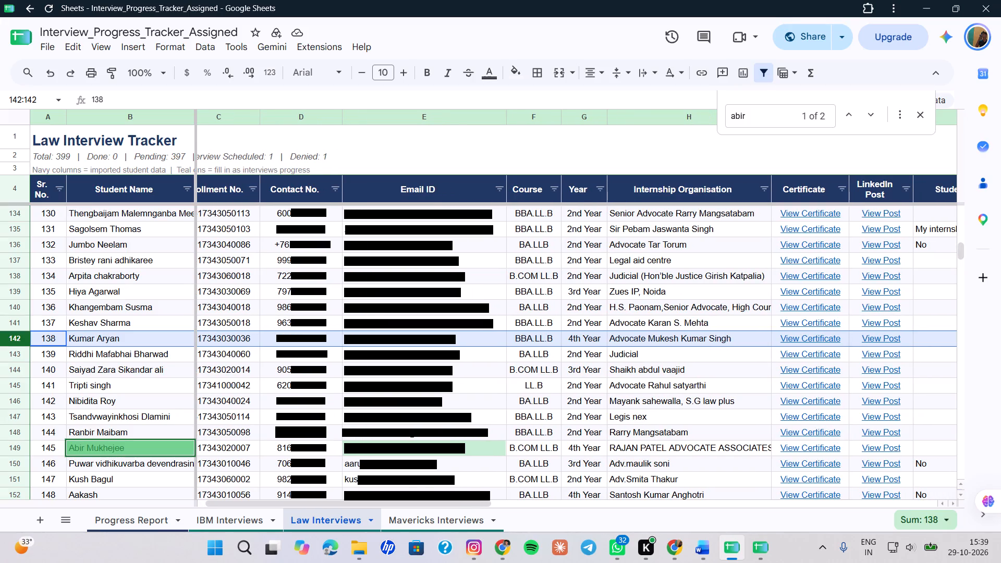
pyautogui.hscroll(-3, 662, 356)
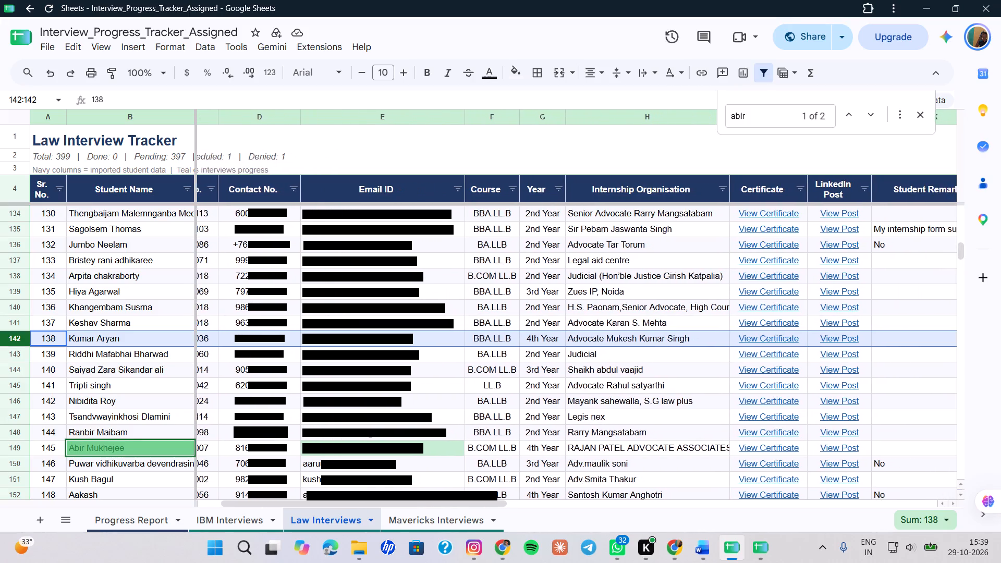
pyautogui.hscroll(-4, 662, 356)
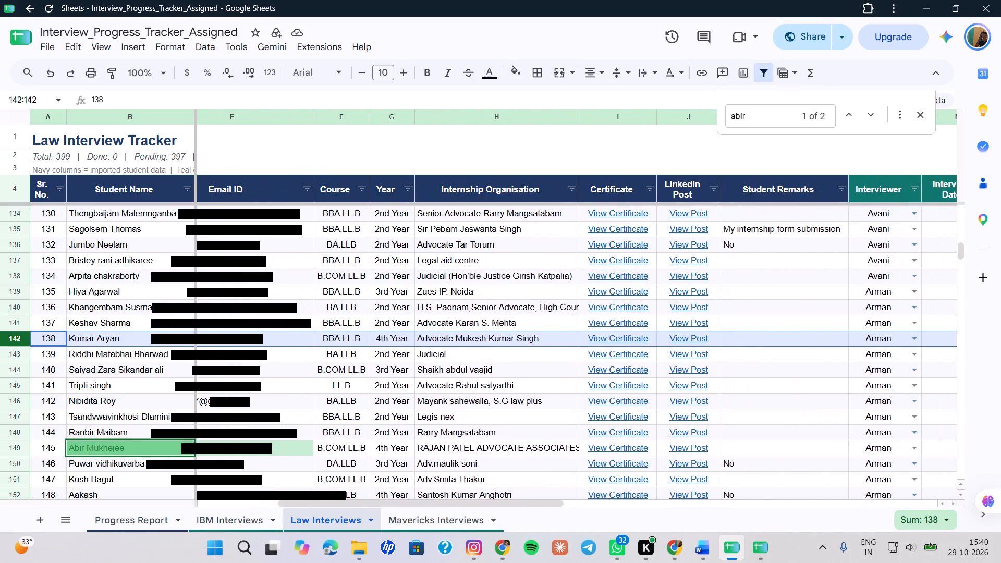
pyautogui.hscroll(-6, 752, 339)
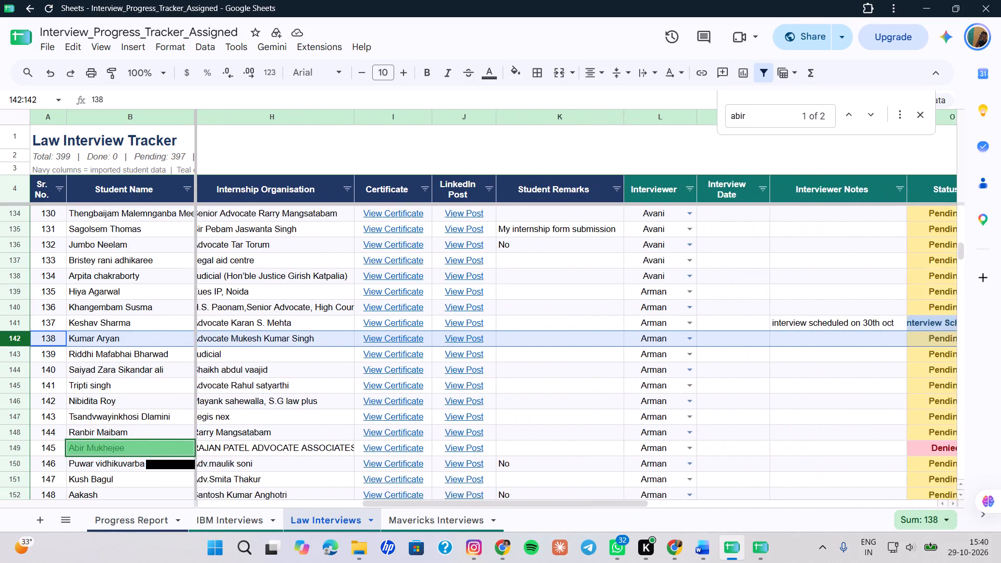
pyautogui.hscroll(-1, 776, 341)
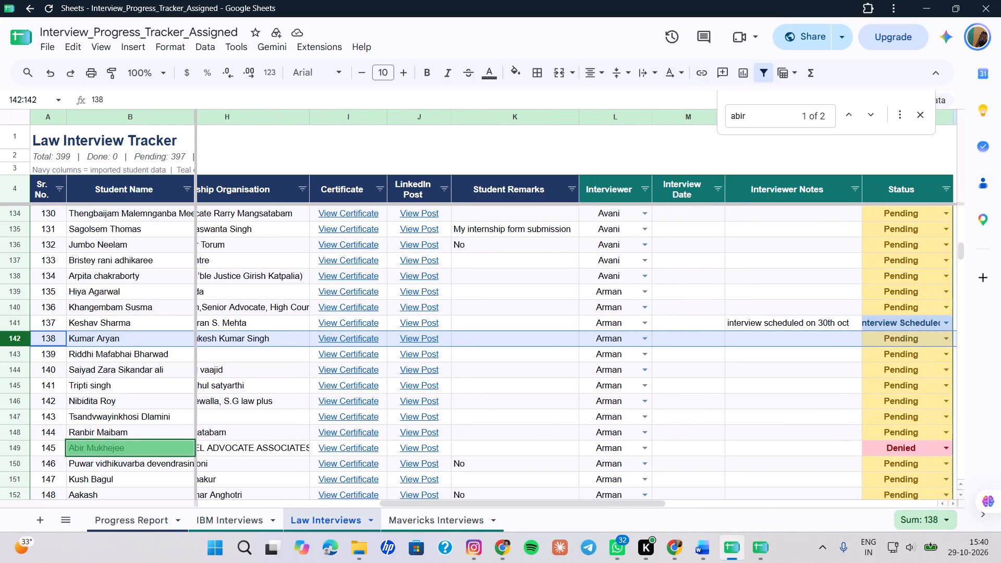
pyautogui.hscroll(-2, 776, 341)
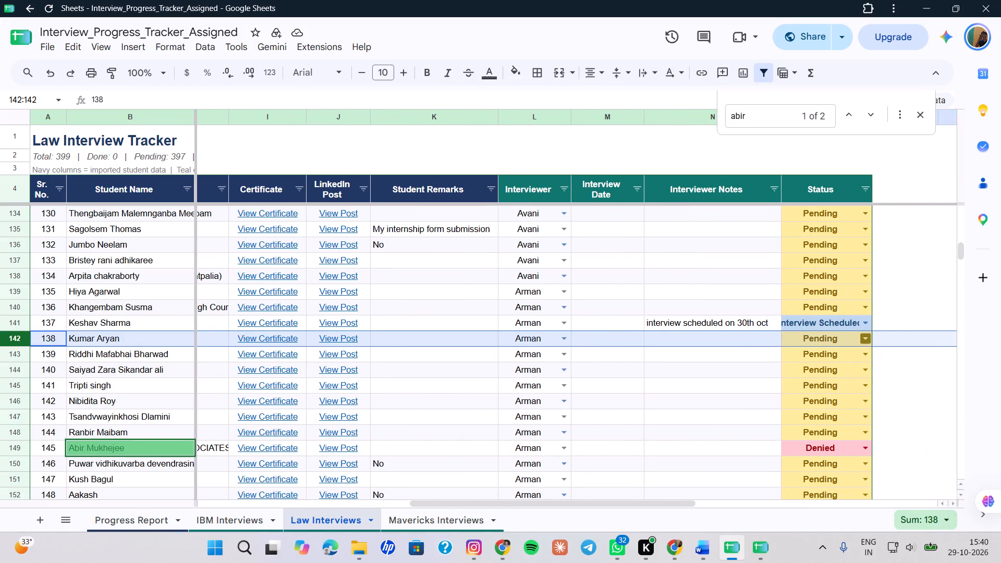
pyautogui.click(667, 361)
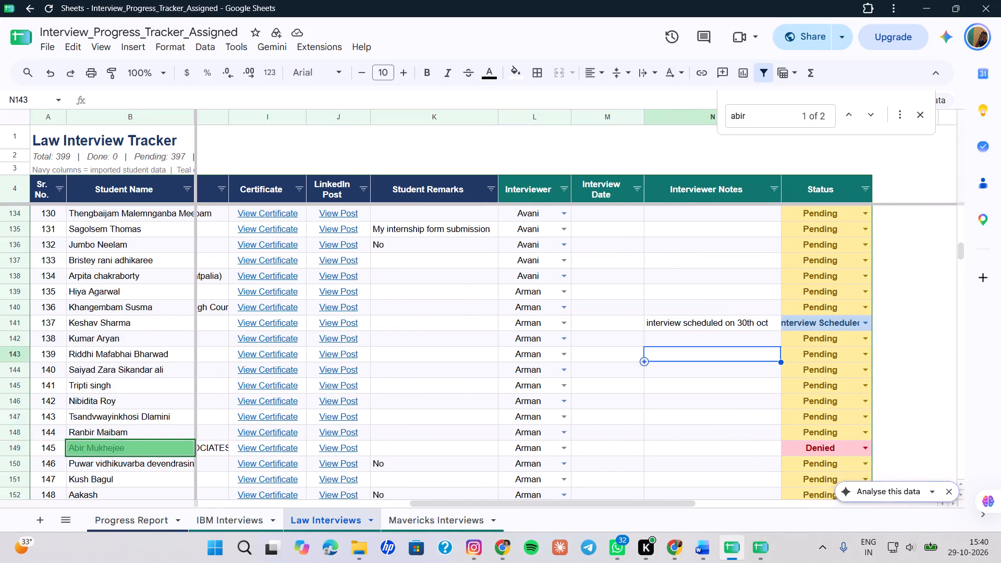
pyautogui.click(673, 337)
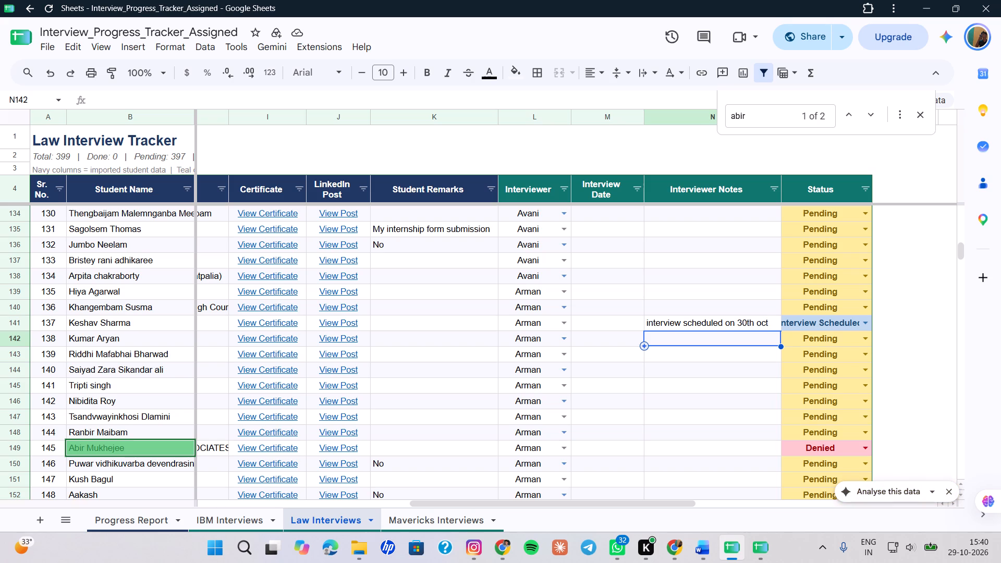
pyautogui.click(866, 339)
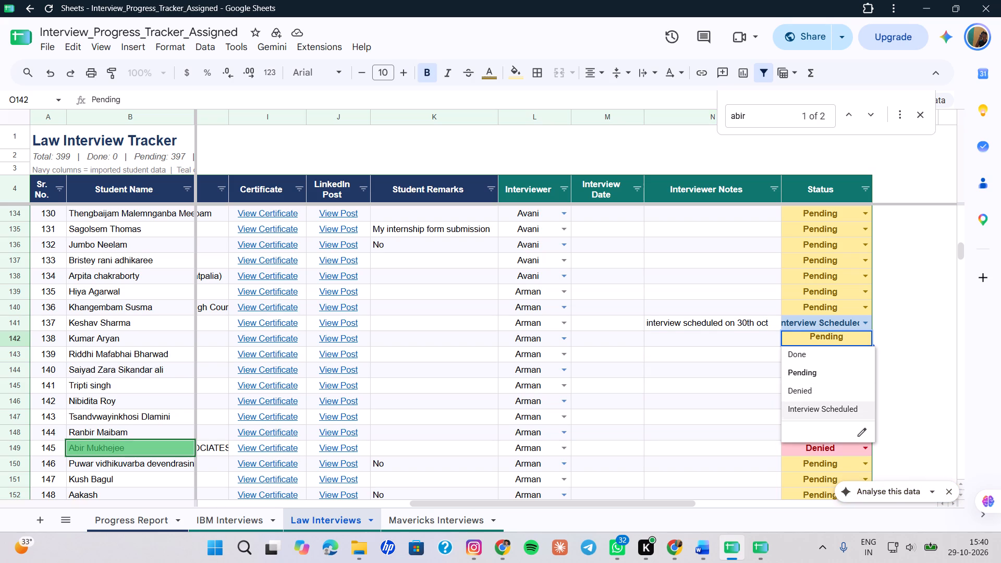
pyautogui.click(809, 410)
# Enter "8 pm" in the Interviewer Notes cell for the student with Sr. No. 138.
pyautogui.click(690, 336)
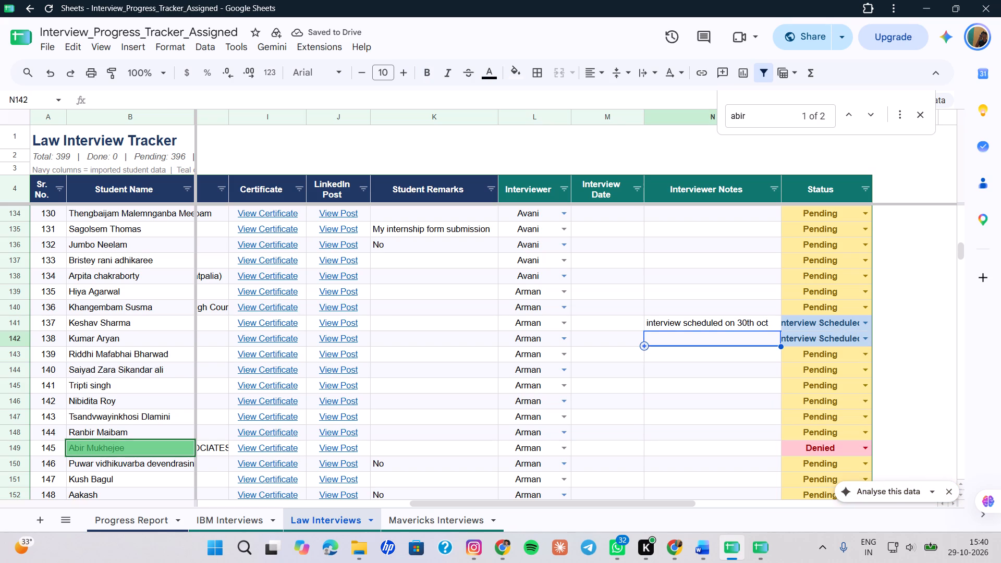
pyautogui.write('8 pm')
pyautogui.press('space')
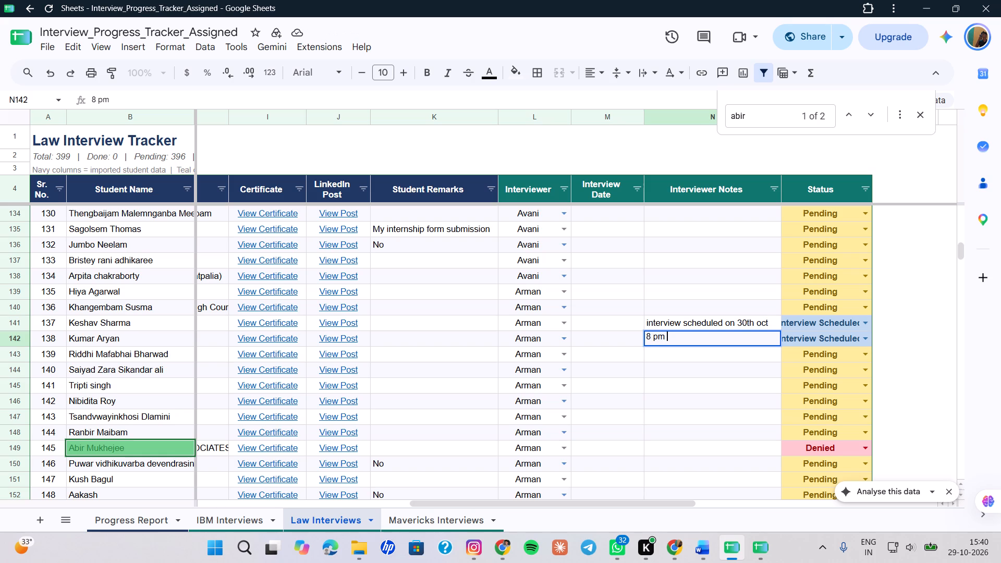
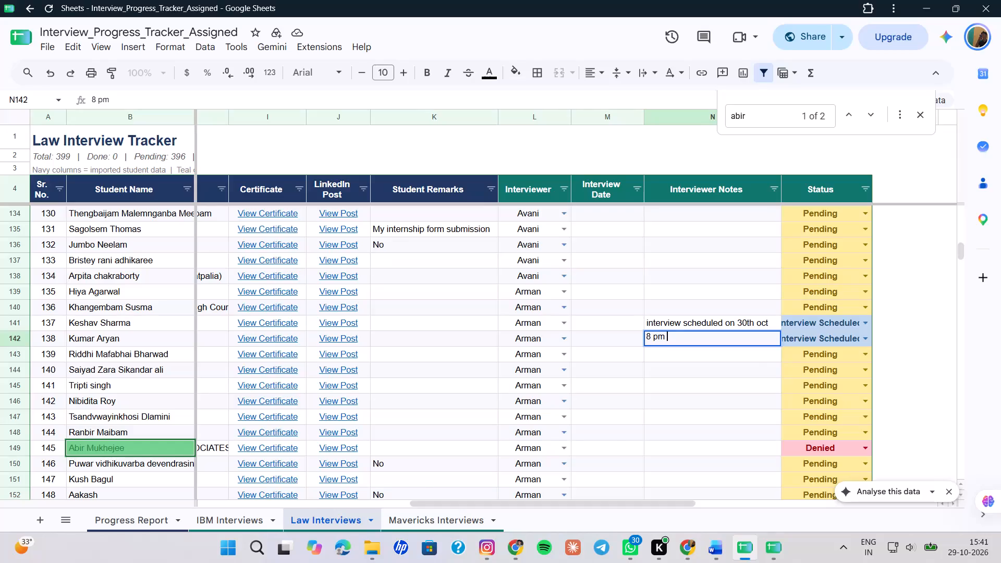
# Review the enrollment, contact and internship organisation details in row 143 for the student with Sr. No. 139.
pyautogui.hscroll(6, 366, 376)
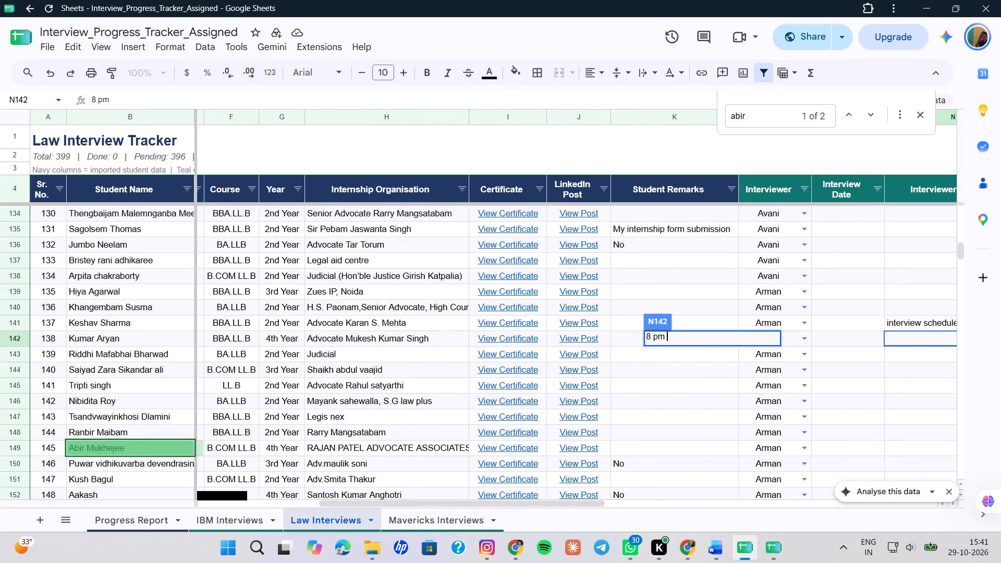
pyautogui.click(8, 356)
pyautogui.hscroll(2, 368, 382)
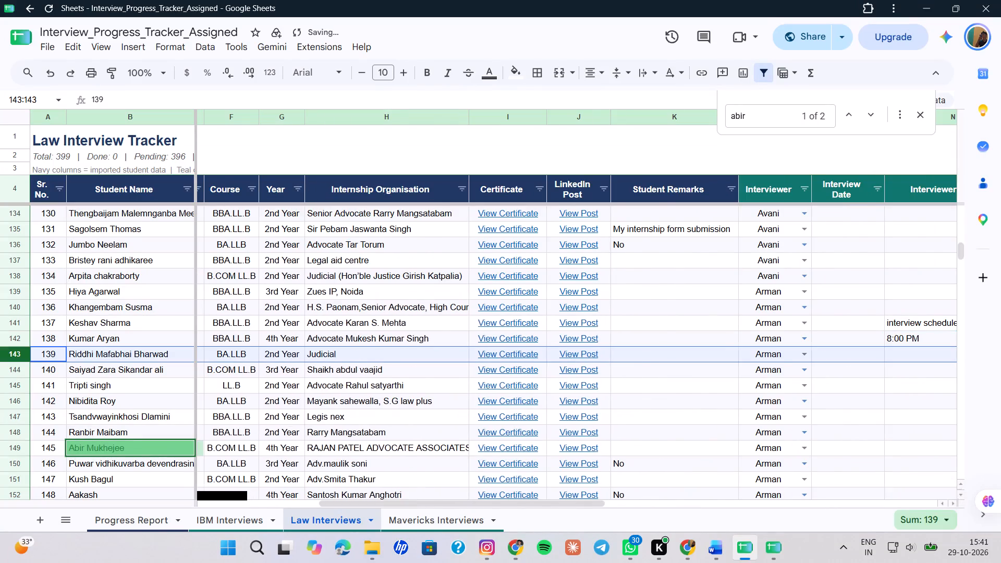
pyautogui.hscroll(4, 368, 382)
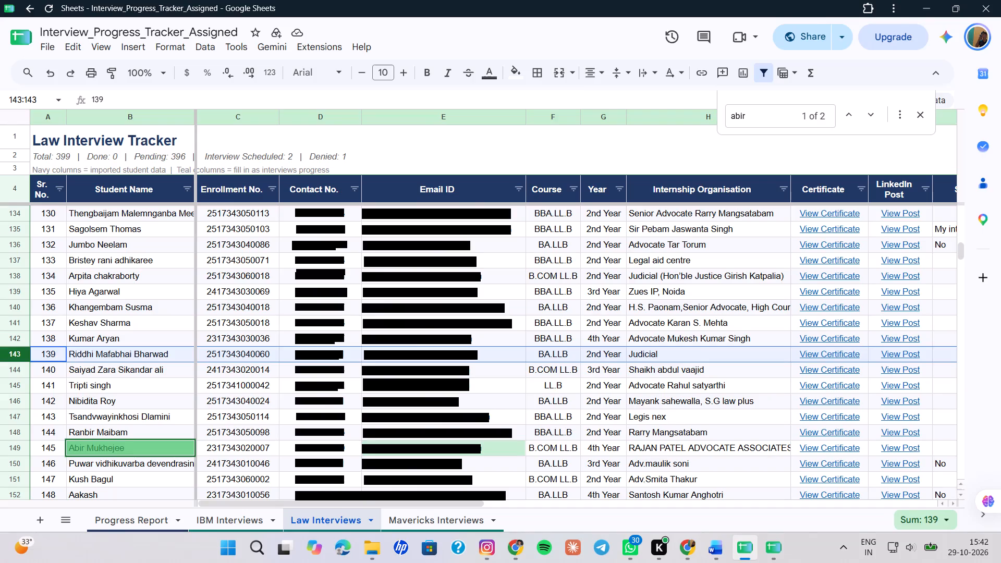
pyautogui.click(670, 359)
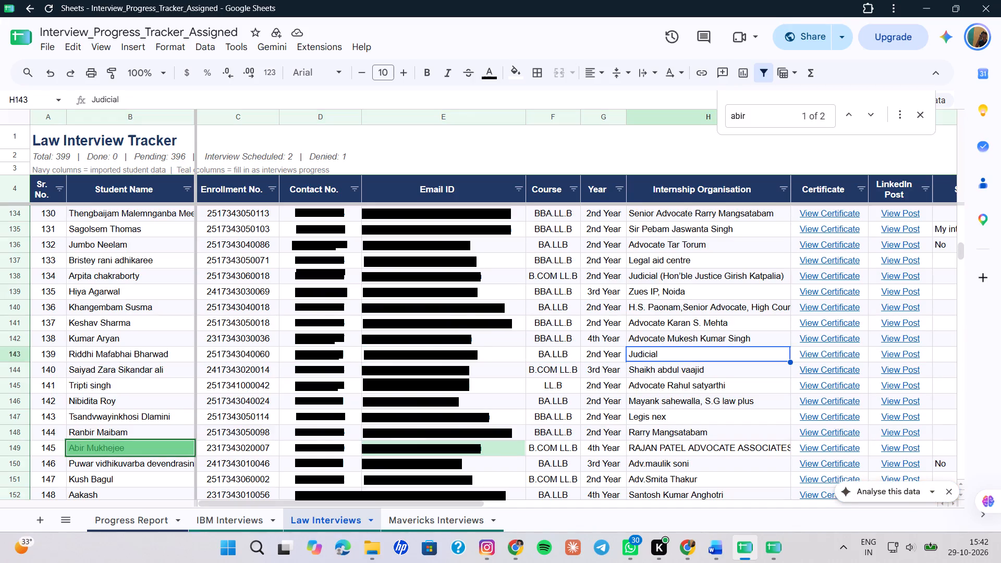
pyautogui.click(670, 355)
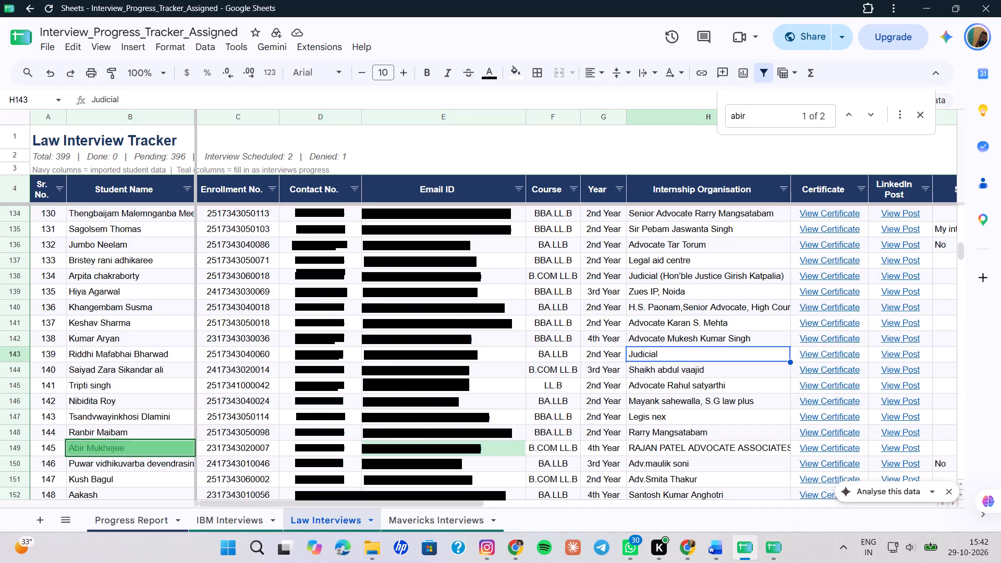
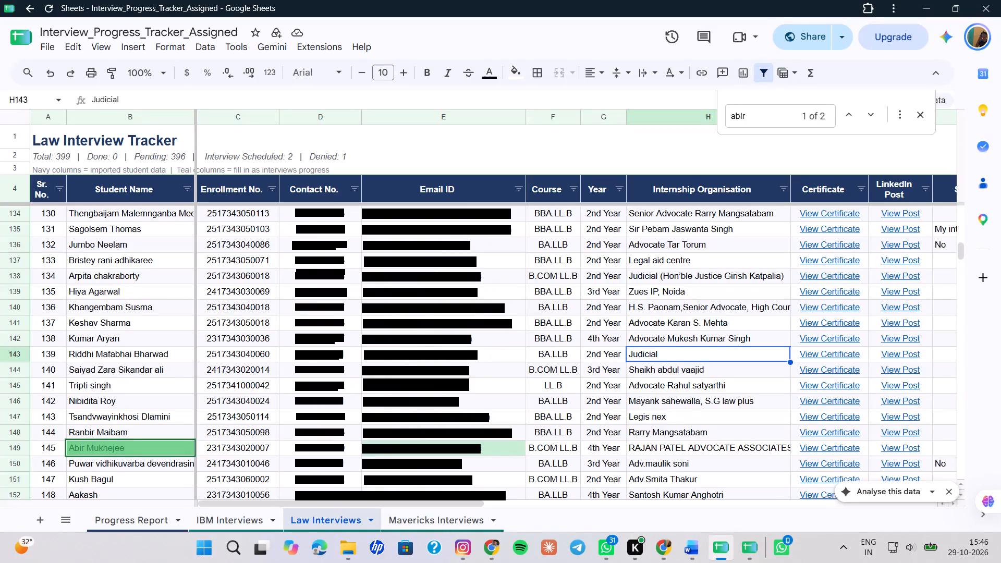
# Select the entire row 139, holding the student record with Sr. No. 135.
pyautogui.click(13, 288)
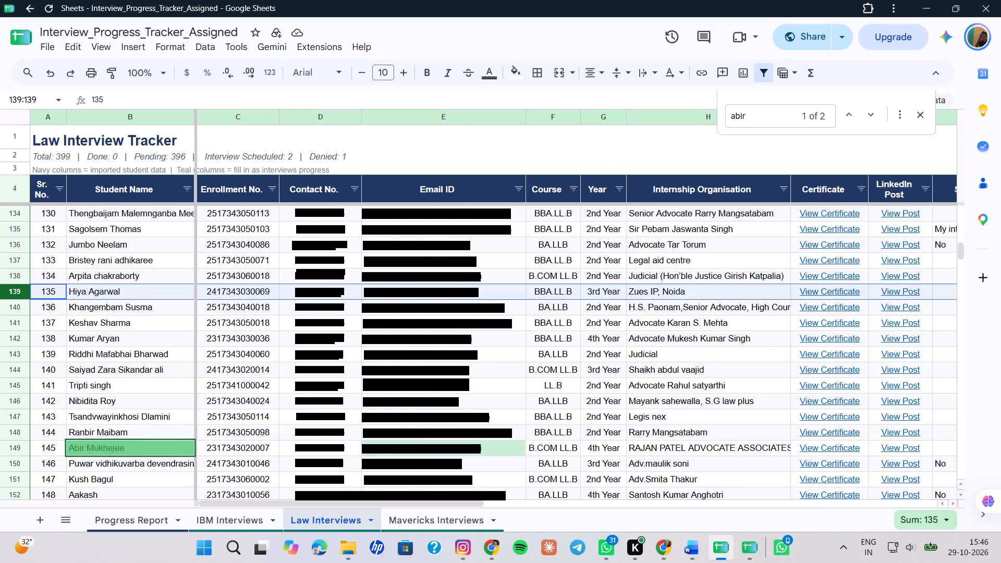
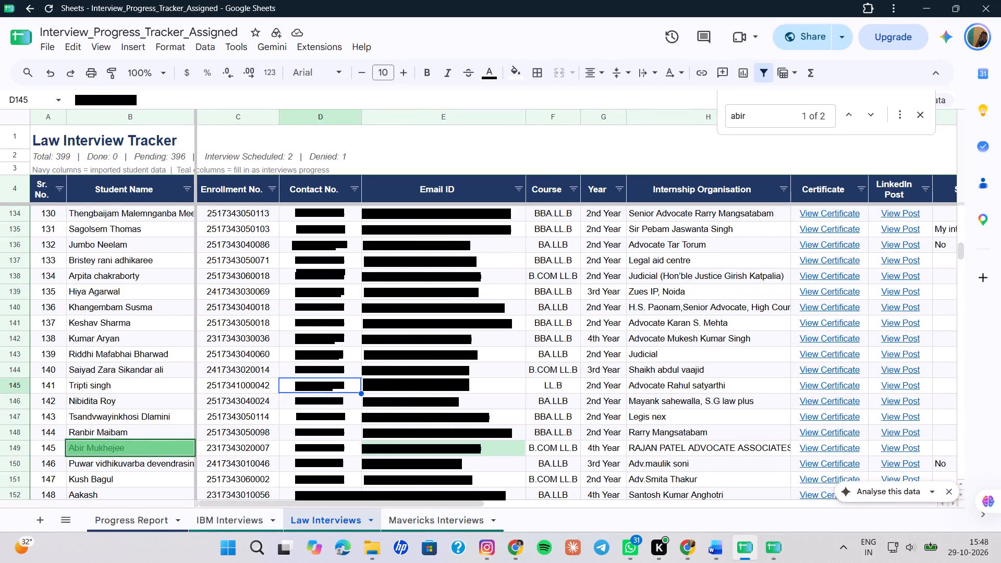
# Locate the students assigned to Daisy and select their Interviewer cells L272:L337 to check how many there are.
pyautogui.scroll(-10, 338, 424)
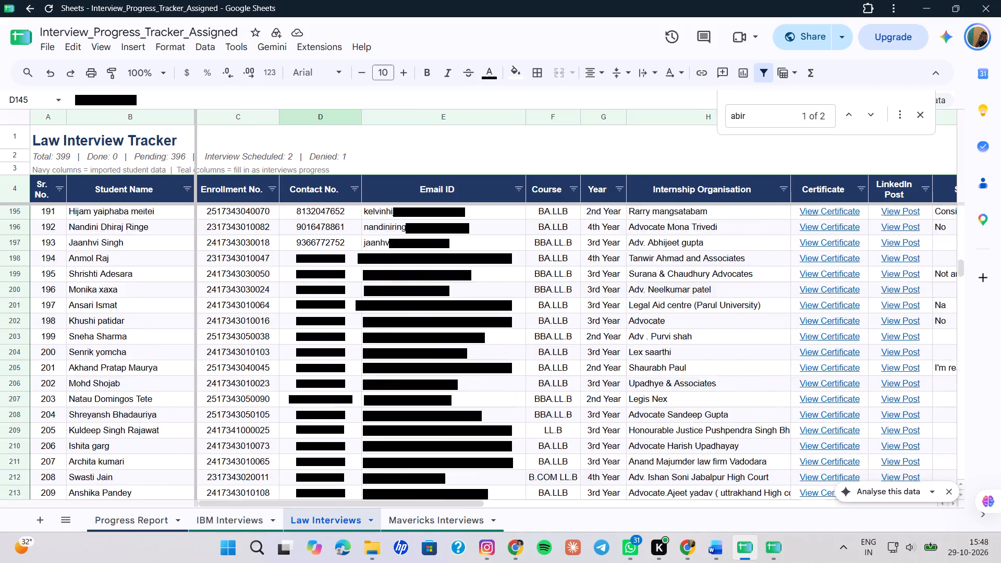
pyautogui.scroll(-8, 338, 424)
pyautogui.scroll(7, 338, 424)
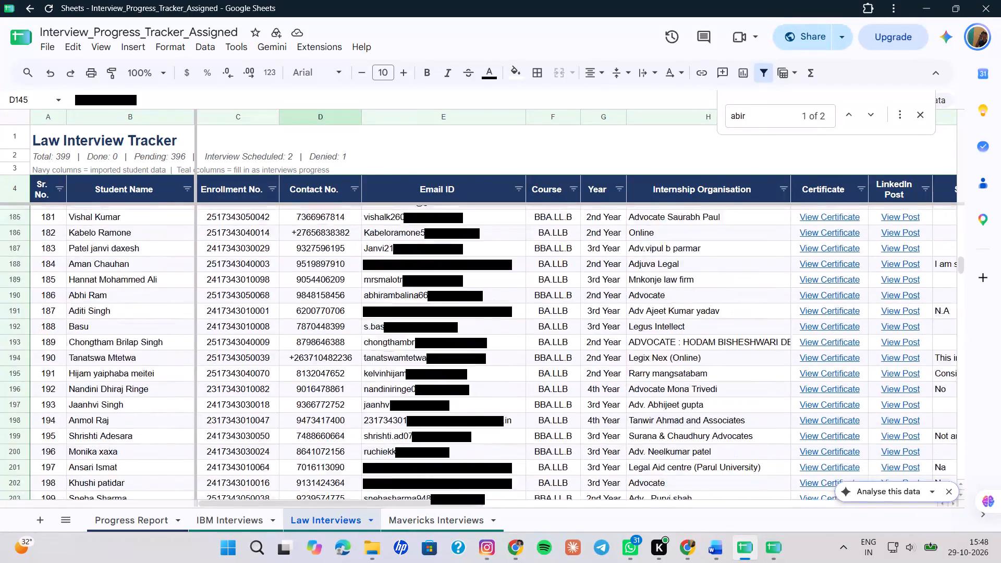
pyautogui.scroll(13, 338, 424)
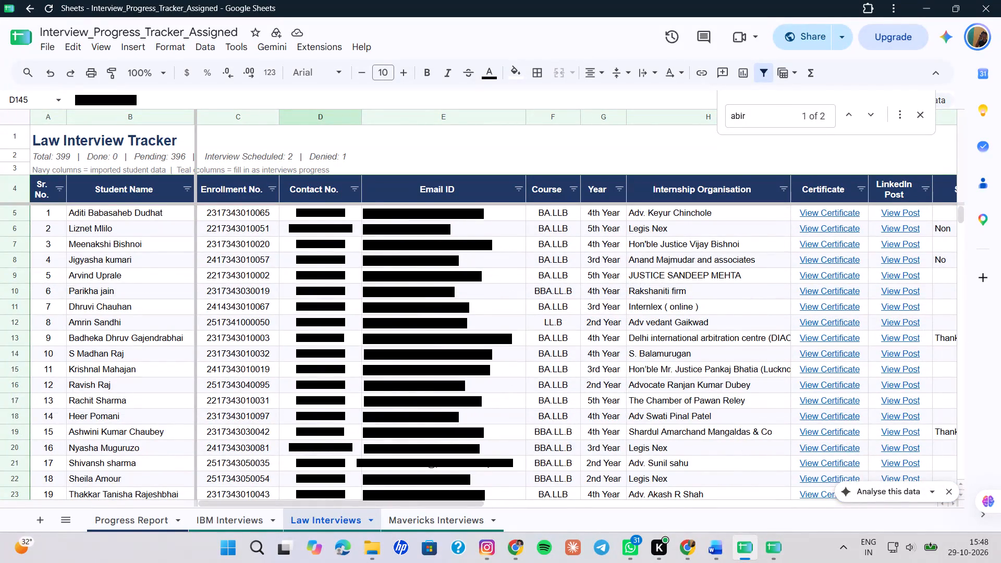
pyautogui.hscroll(-7, 653, 362)
pyautogui.scroll(-2, 653, 362)
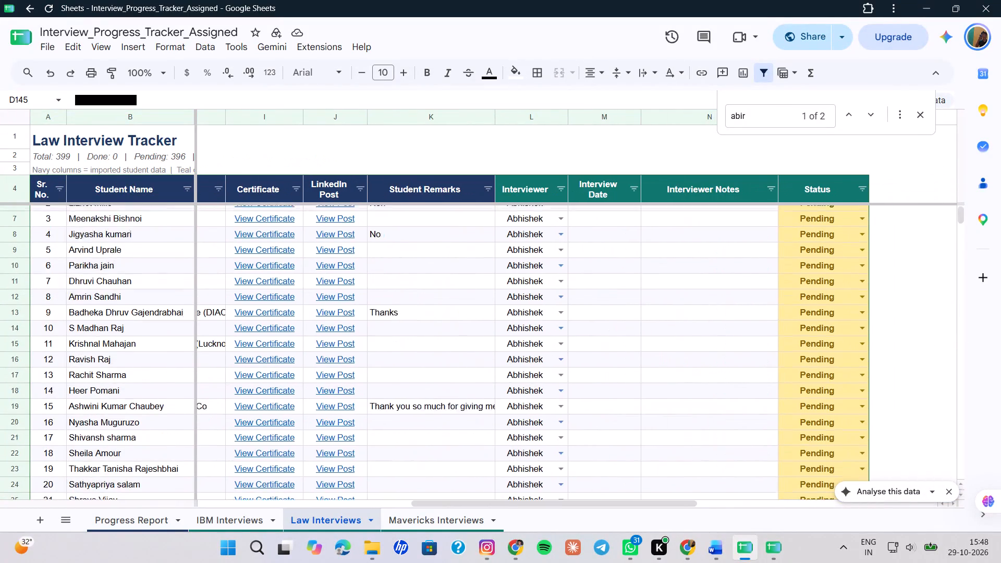
pyautogui.scroll(-10, 653, 362)
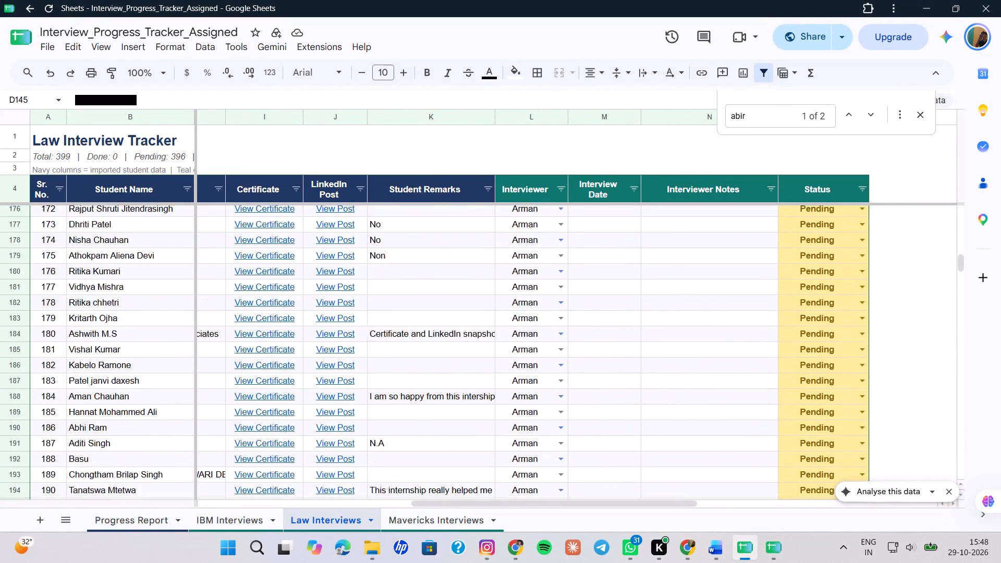
pyautogui.scroll(-3, 653, 362)
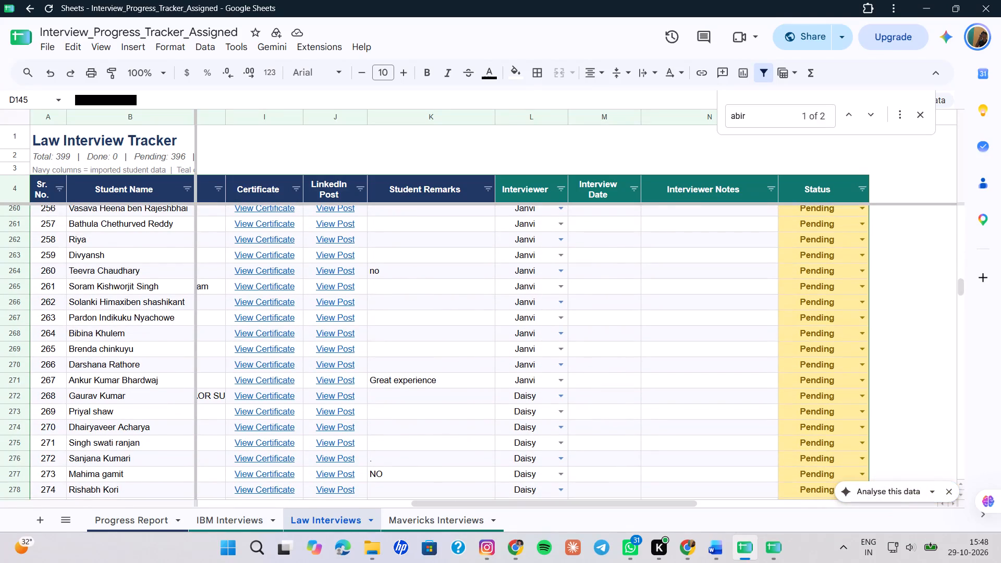
pyautogui.moveTo(507, 395); pyautogui.dragTo(509, 507)
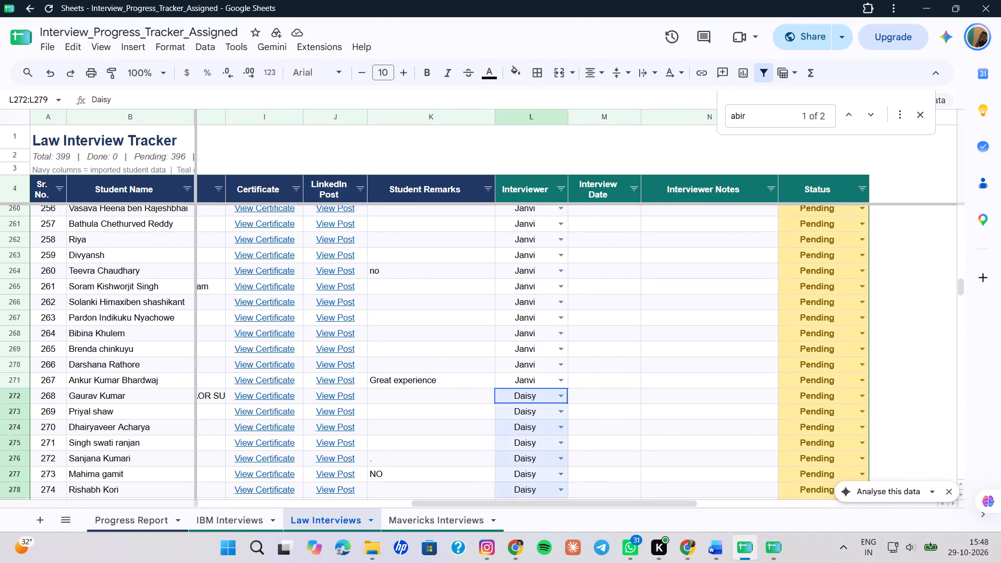
pyautogui.moveTo(509, 507); pyautogui.dragTo(509, 511)
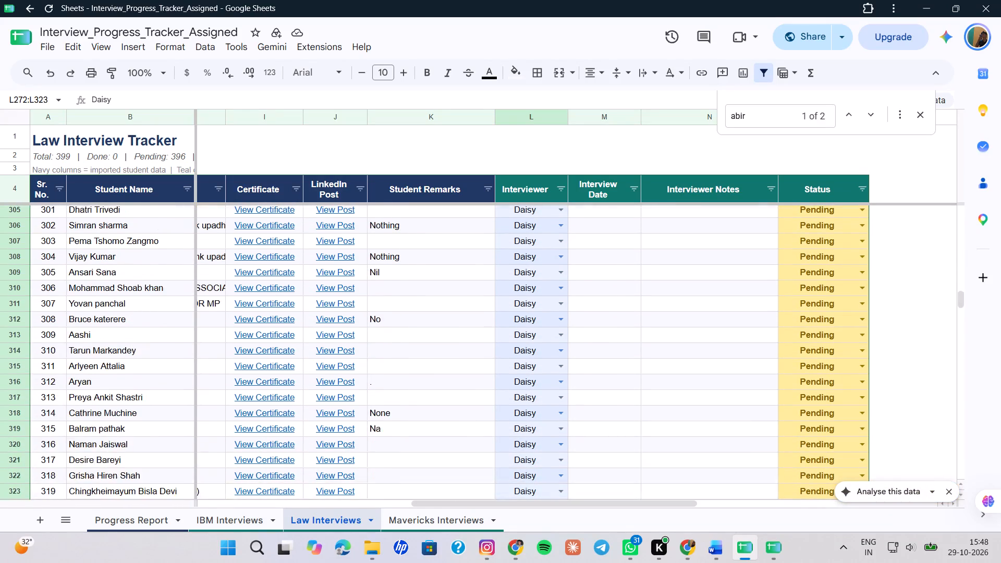
pyautogui.moveTo(509, 511); pyautogui.dragTo(529, 406)
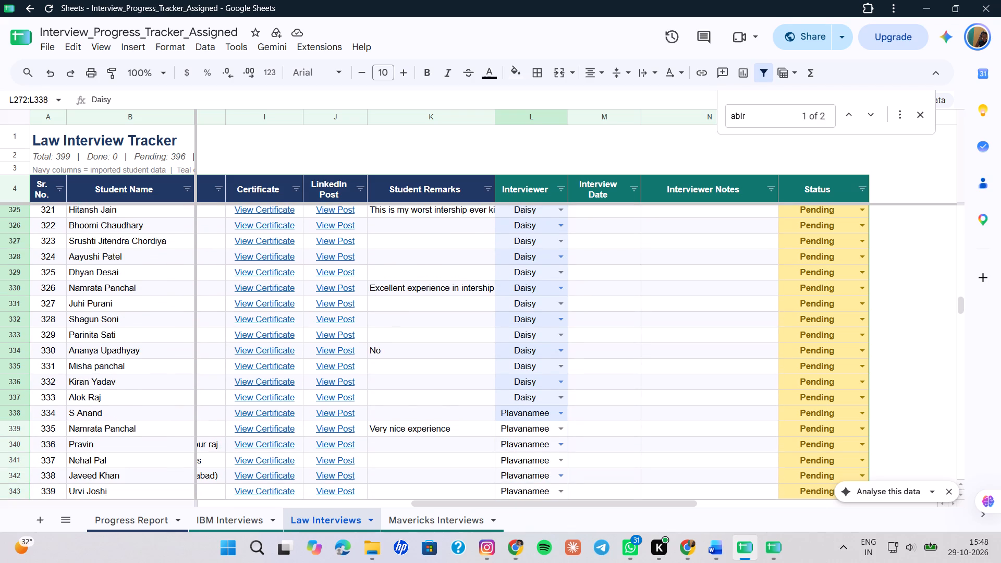
pyautogui.moveTo(529, 406); pyautogui.dragTo(529, 401)
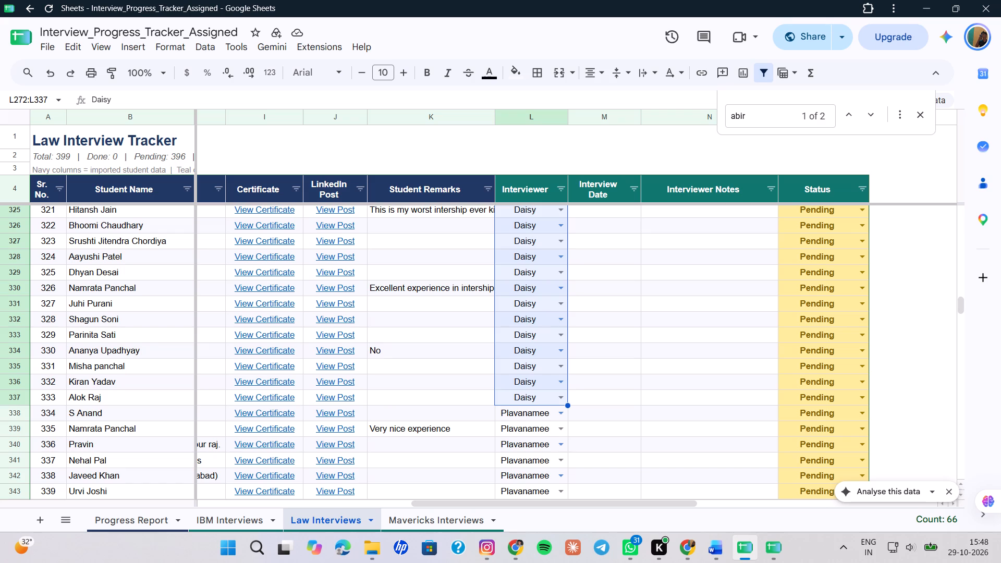
pyautogui.click(606, 398)
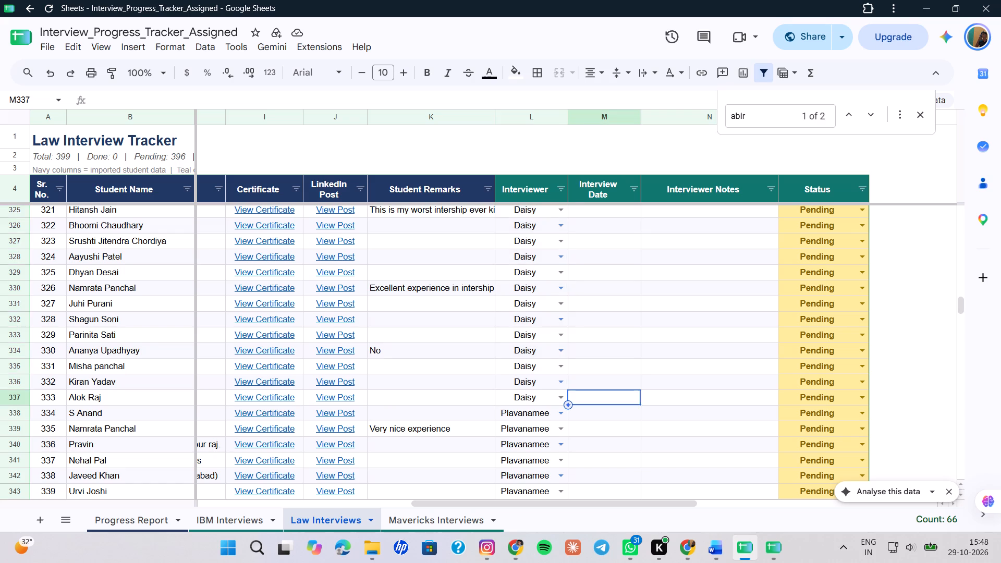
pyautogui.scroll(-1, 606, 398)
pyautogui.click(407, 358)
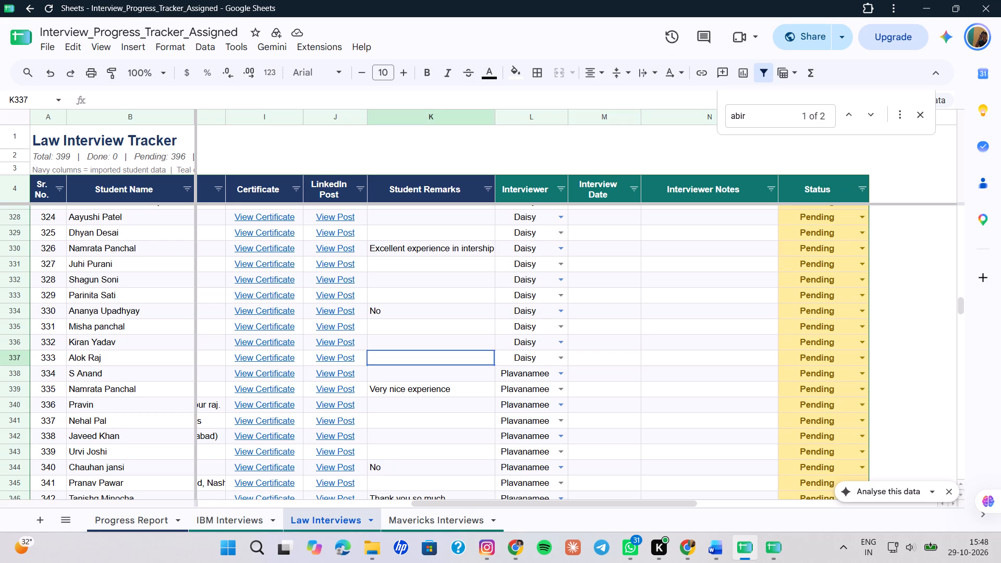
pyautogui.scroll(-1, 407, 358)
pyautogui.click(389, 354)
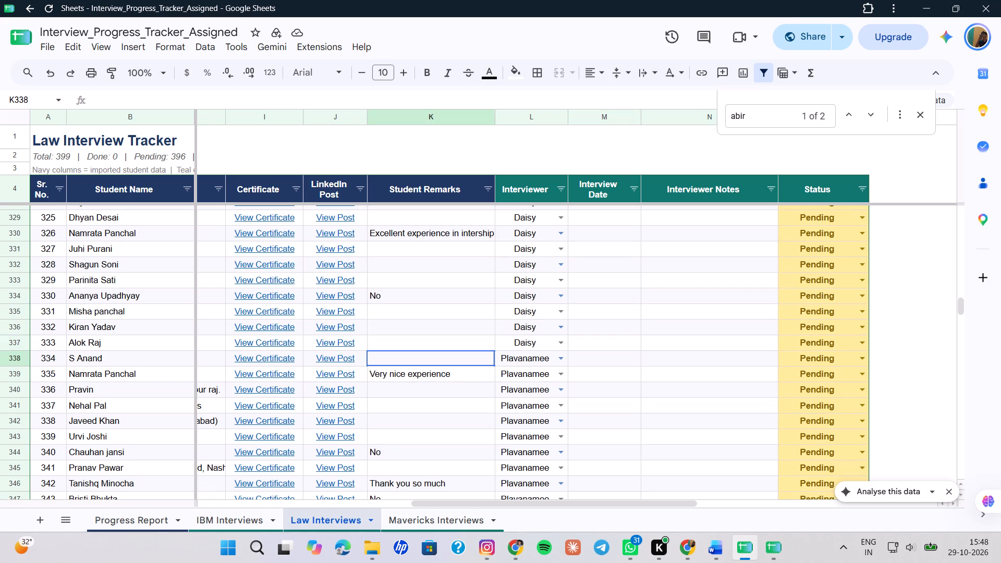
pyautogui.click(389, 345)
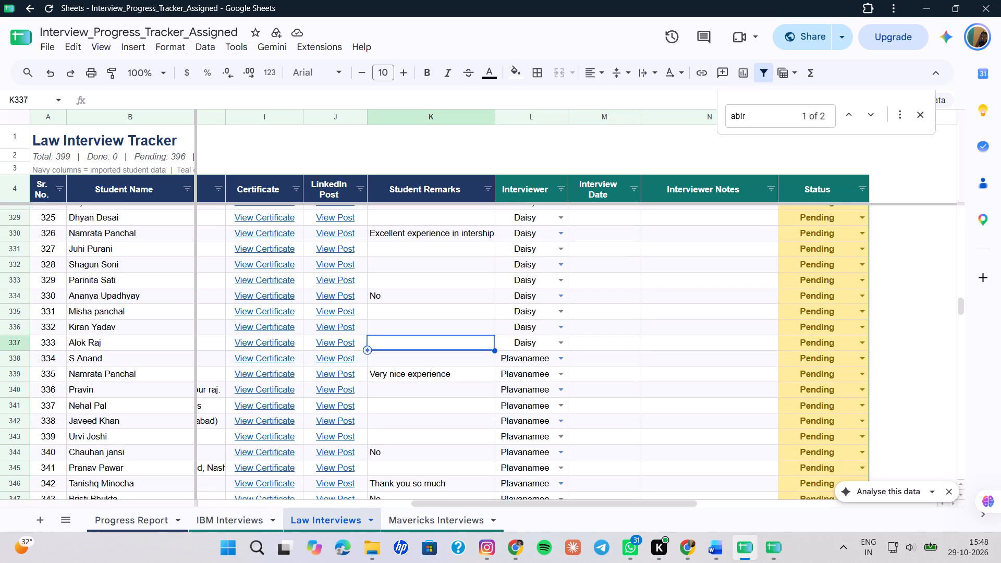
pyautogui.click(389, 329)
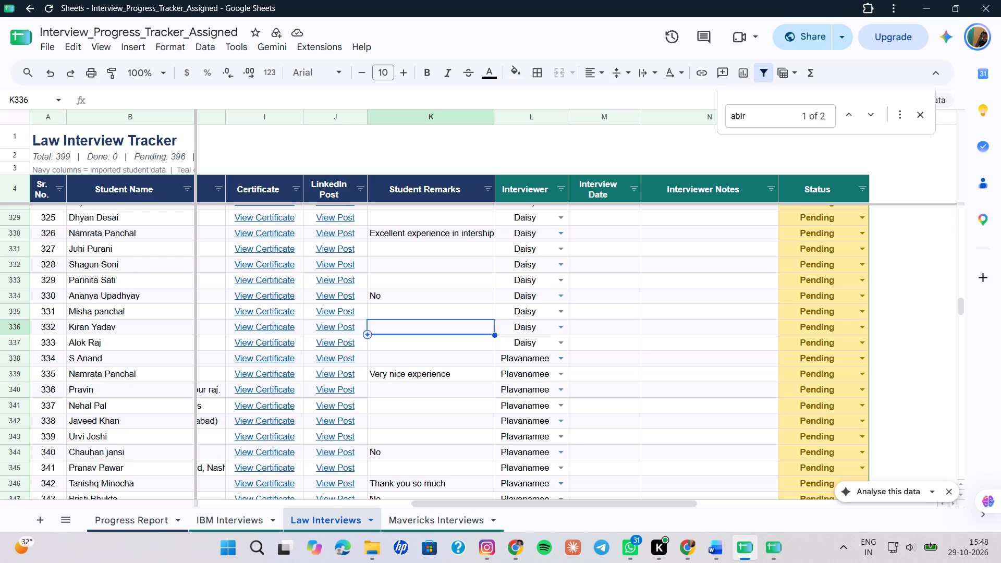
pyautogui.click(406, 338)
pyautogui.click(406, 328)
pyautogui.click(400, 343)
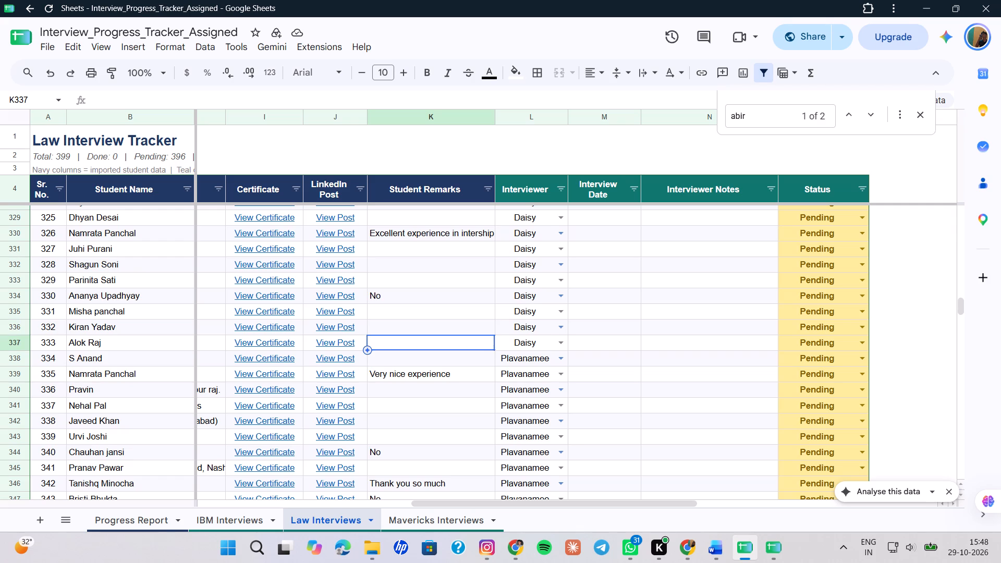
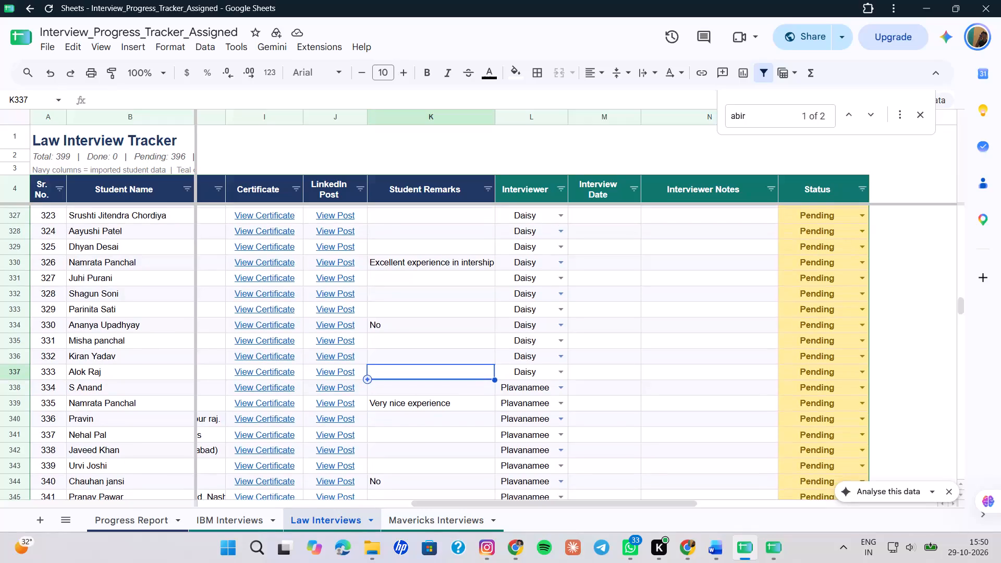
# In the IBM Interviews sheet, select Daisy's Interviewer cells F49:F59 to check how many candidates are assigned to her.
pyautogui.scroll(3, 400, 343)
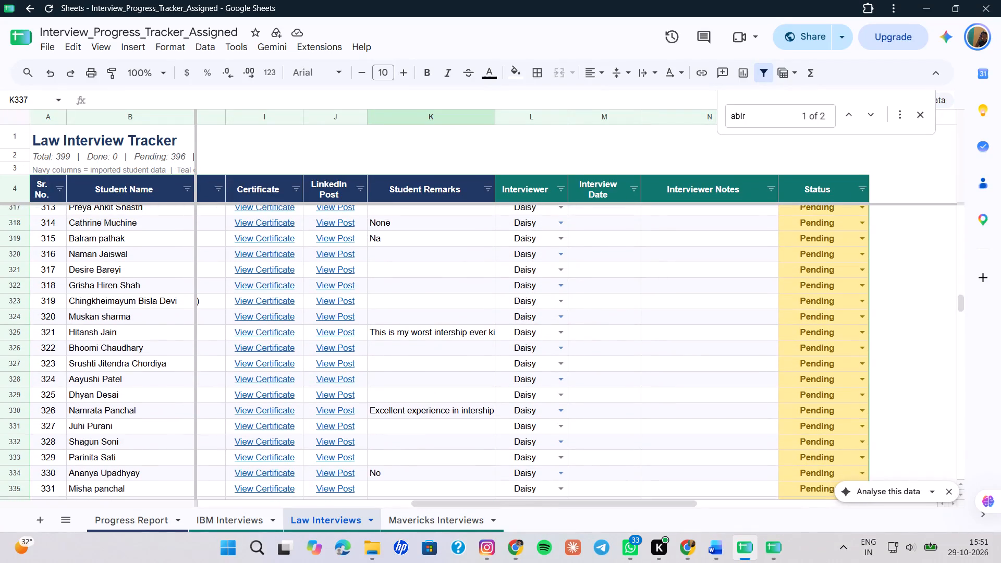
pyautogui.click(223, 521)
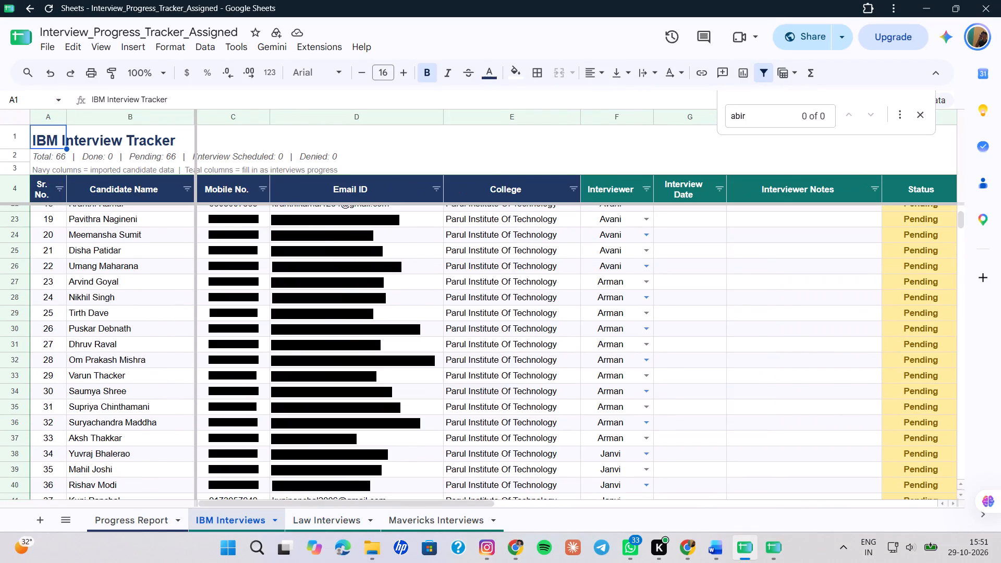
pyautogui.scroll(-4, 494, 393)
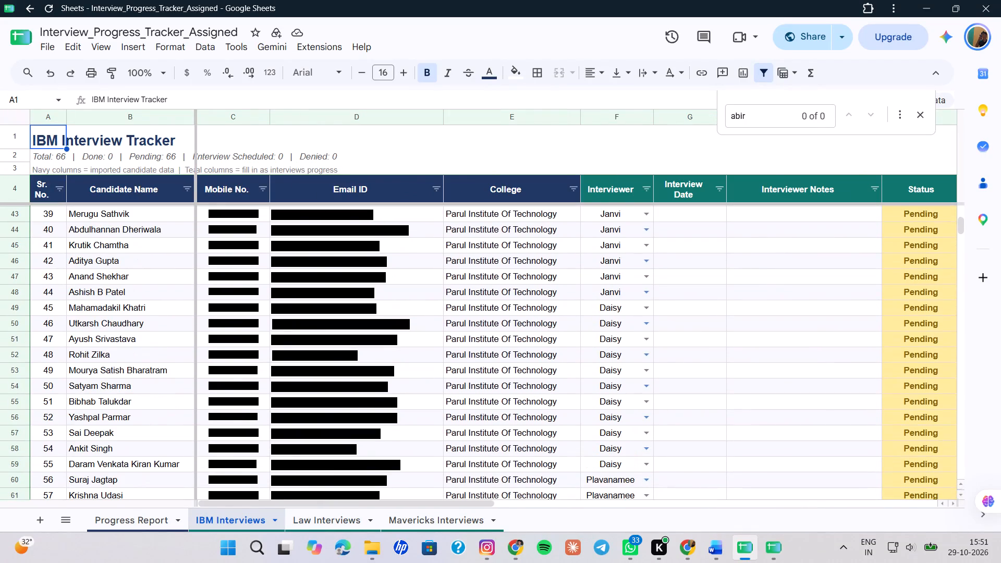
pyautogui.moveTo(587, 308); pyautogui.dragTo(596, 464)
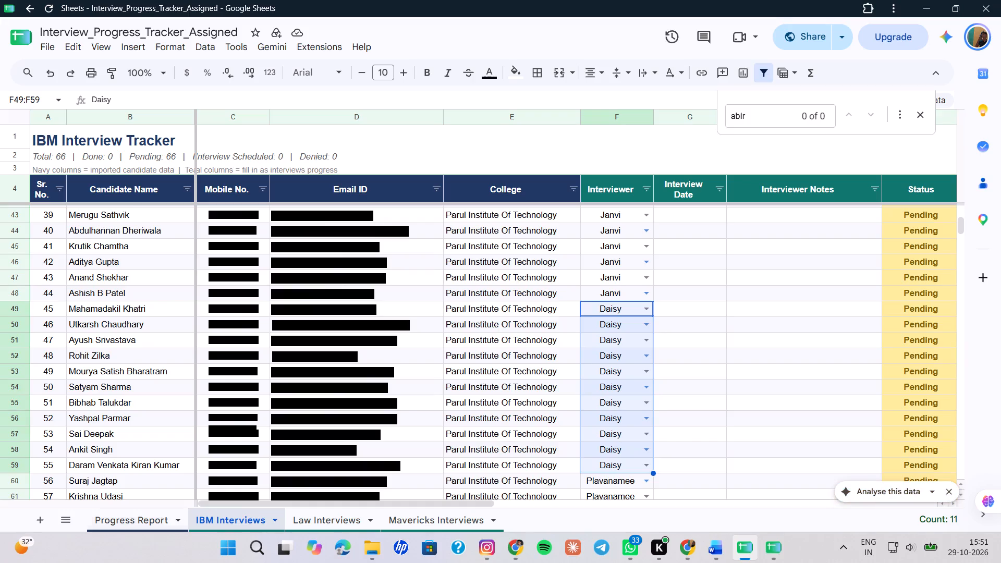
# In the Mavericks Interviews sheet, examine the Interviewer column for the students assigned to Daisy.
pyautogui.click(411, 516)
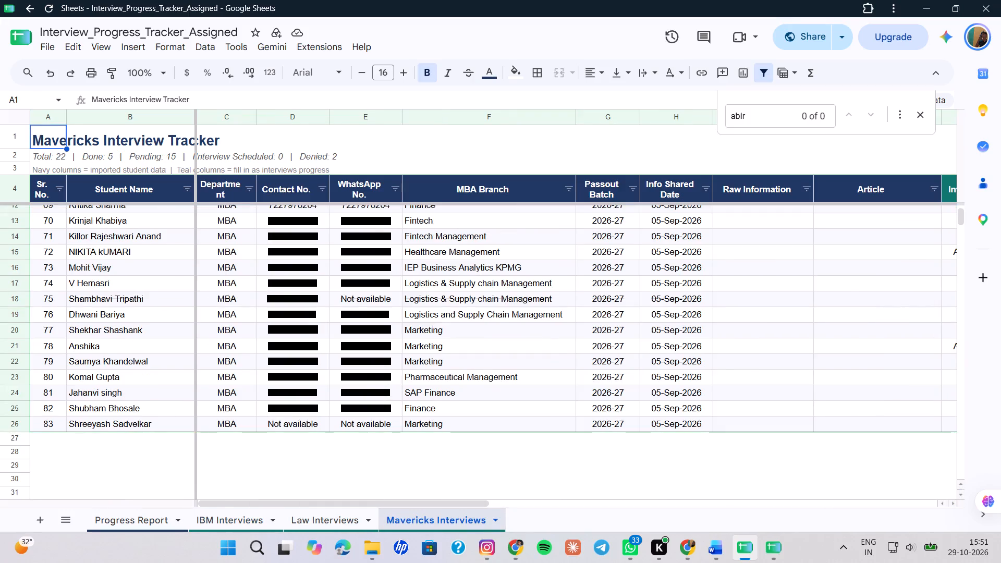
pyautogui.scroll(2, 441, 374)
pyautogui.hscroll(-5, 441, 374)
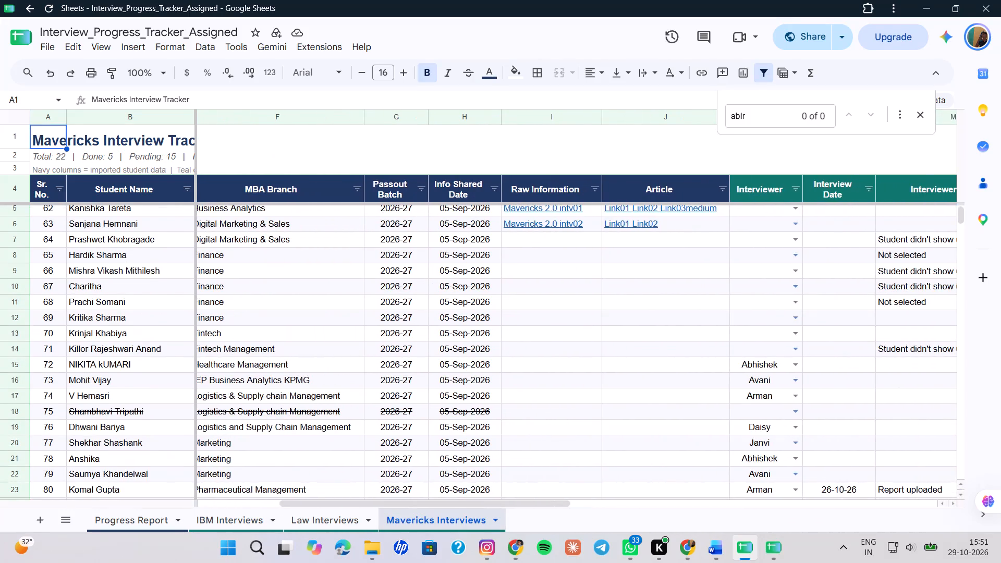
pyautogui.hscroll(-1, 616, 374)
pyautogui.scroll(-1, 616, 374)
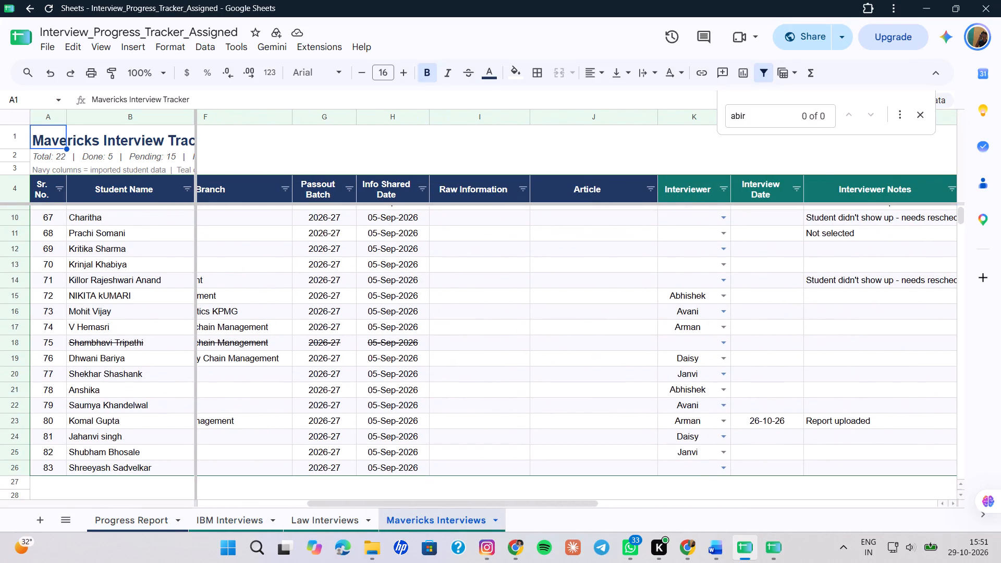
pyautogui.click(667, 359)
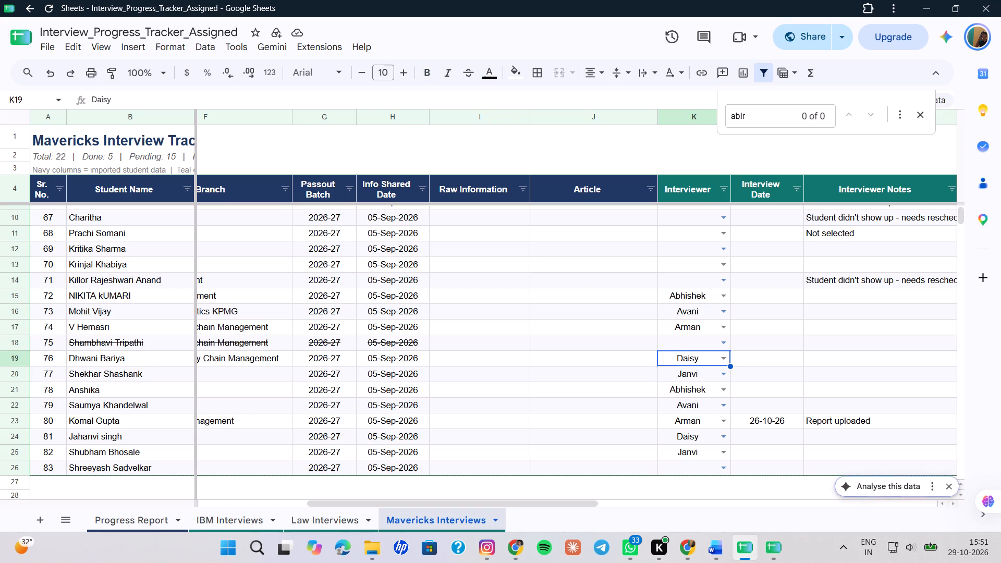
pyautogui.click(573, 359)
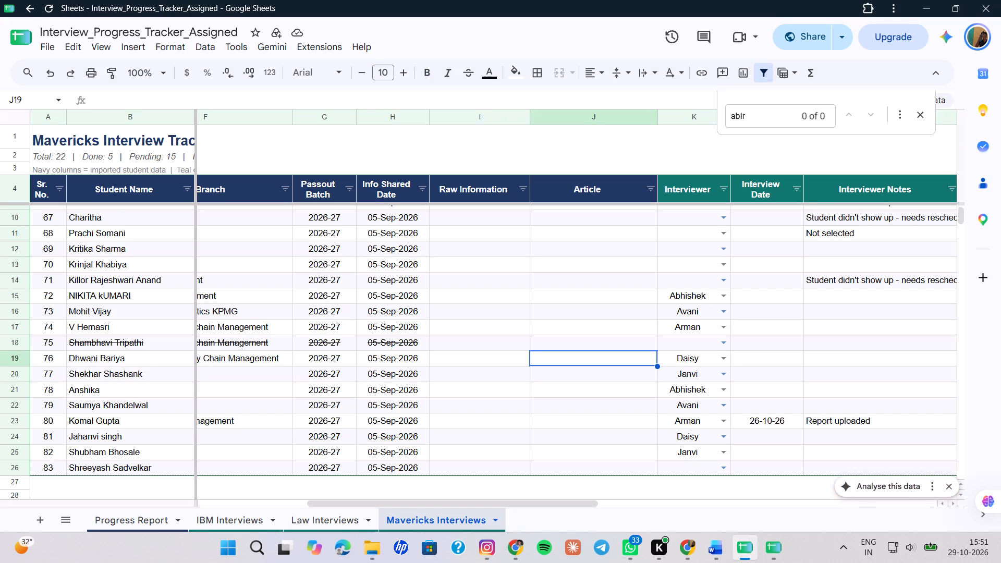
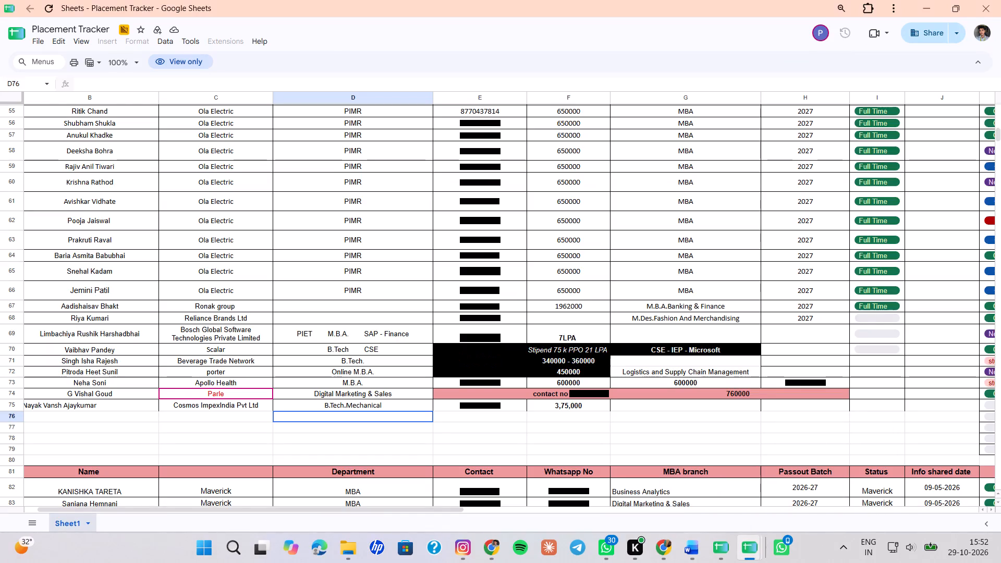
# Switch to the Interview_Progress_Tracker_Assigned spreadsheet and locate Arman's first assigned student, row 139, in the Law Interviews sheet.
pyautogui.click(716, 547)
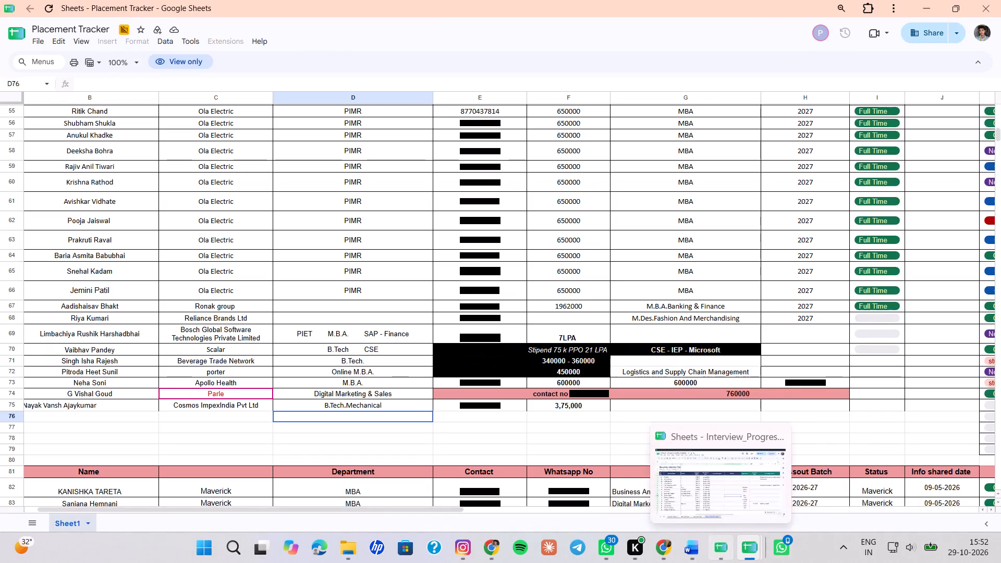
pyautogui.click(341, 518)
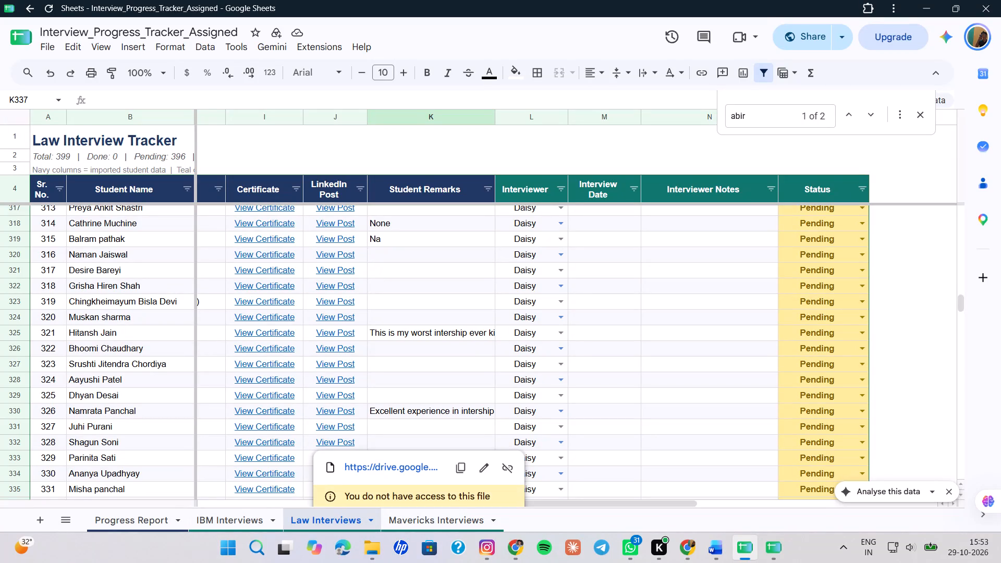
pyautogui.click(103, 370)
pyautogui.scroll(6, 103, 370)
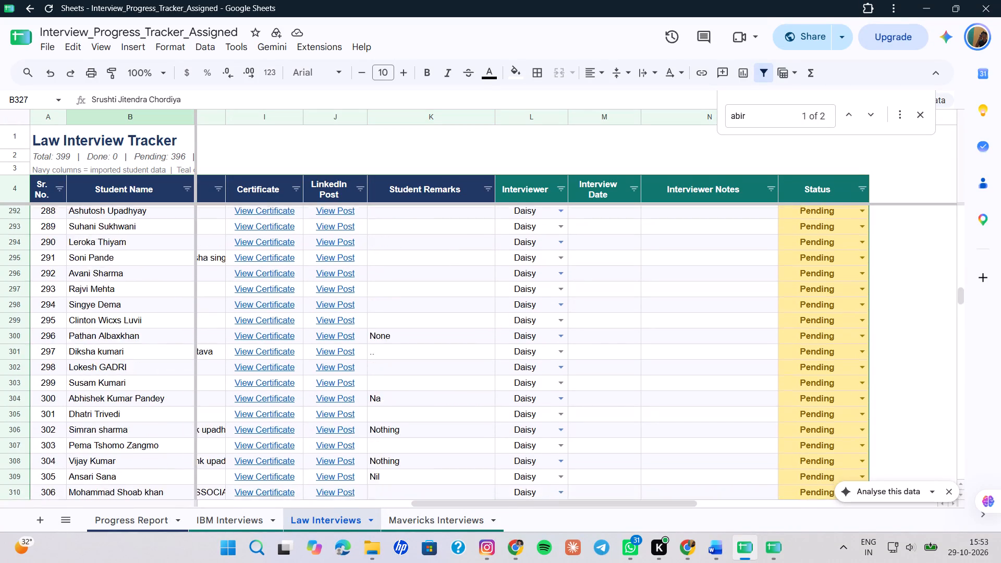
pyautogui.scroll(10, 542, 388)
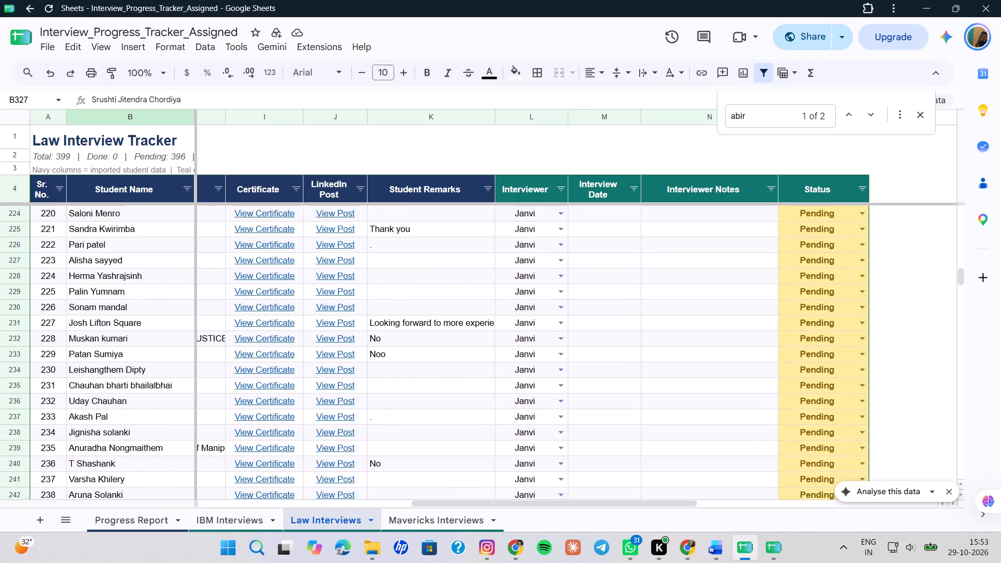
pyautogui.scroll(8, 542, 388)
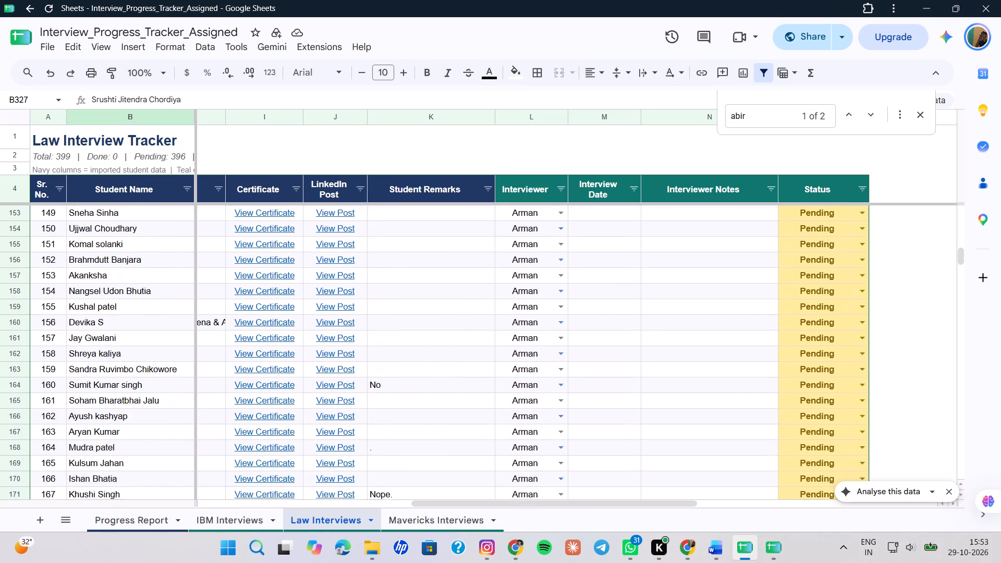
pyautogui.scroll(2, 542, 388)
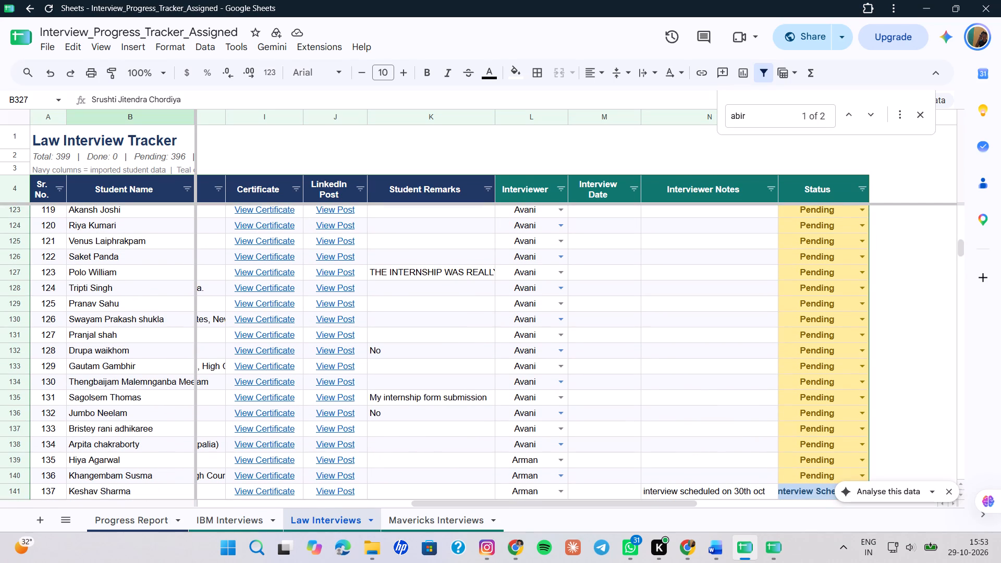
pyautogui.scroll(-1, 115, 402)
pyautogui.click(12, 392)
pyautogui.scroll(-1, 12, 392)
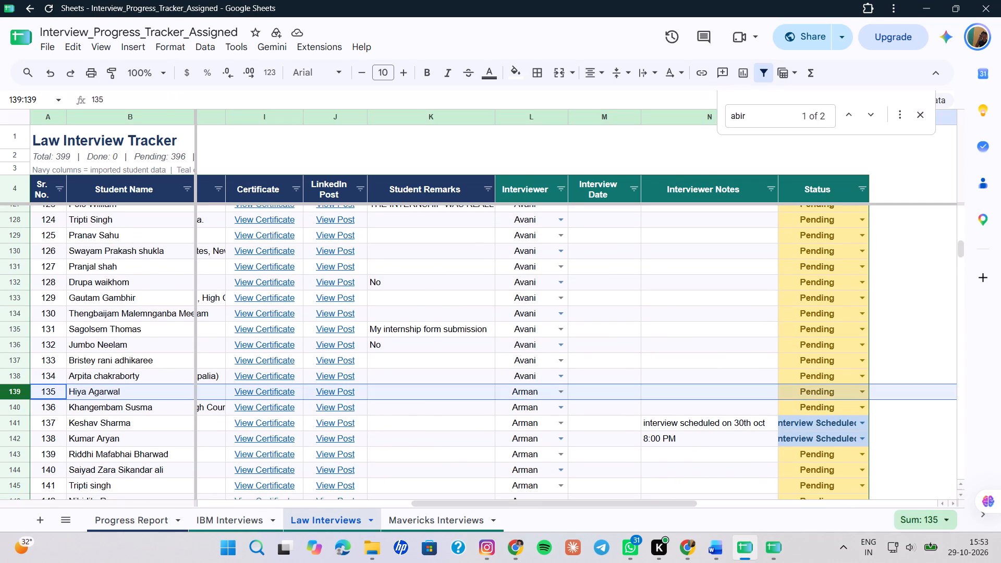
pyautogui.scroll(-1, 12, 392)
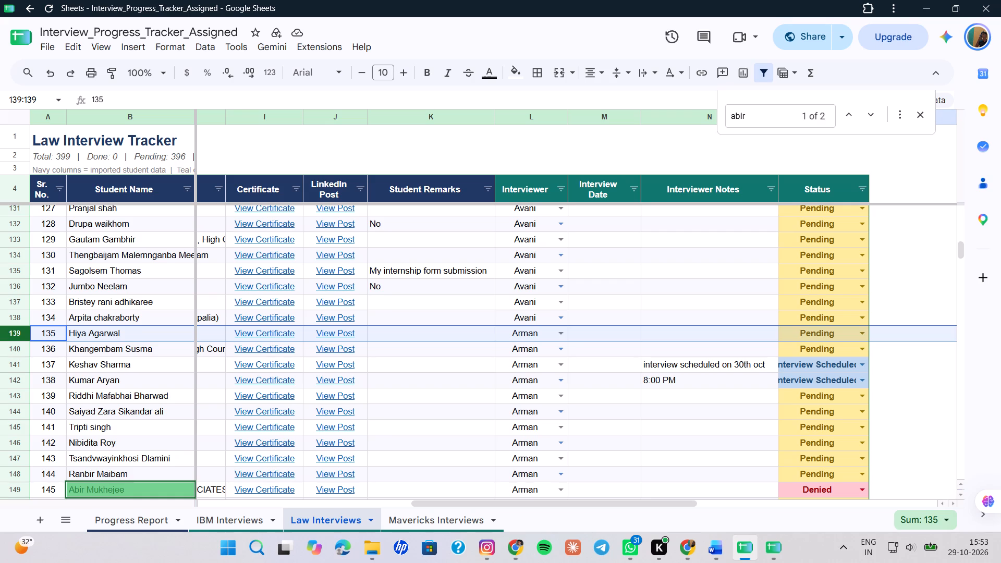
# Add a "No Answer" option to the Status drop-down in the Law Interviews sheet and apply it to all matching drop-downs.
pyautogui.click(864, 335)
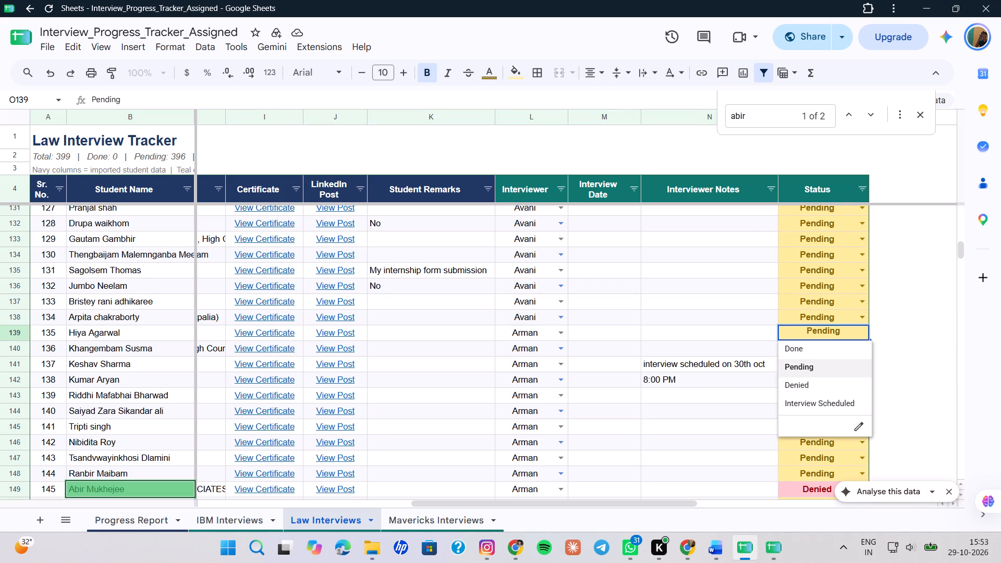
pyautogui.click(856, 424)
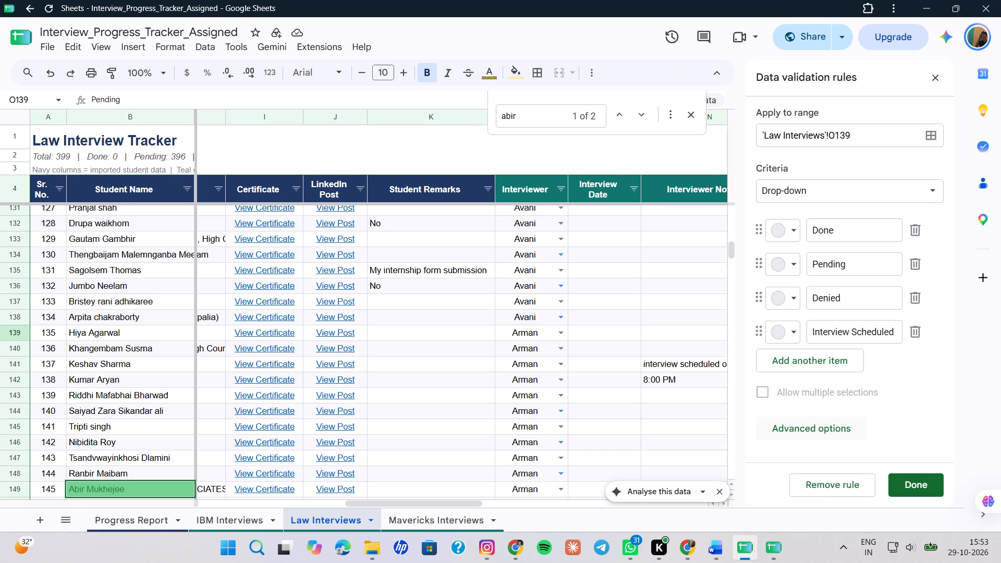
pyautogui.click(789, 361)
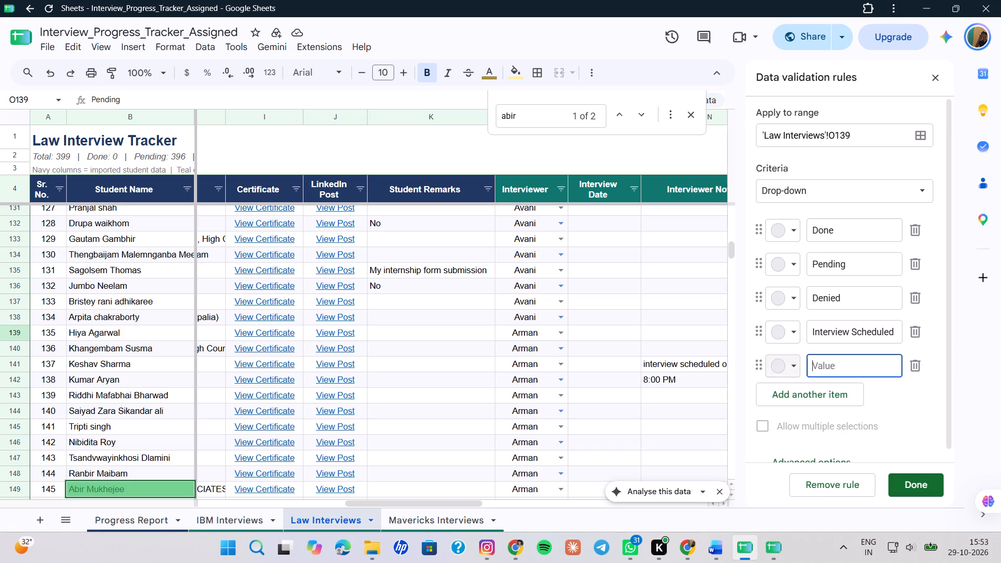
pyautogui.write('No ns')
pyautogui.press('BackSpace')
pyautogui.press('BackSpace')
pyautogui.write('Answer')
pyautogui.click(912, 480)
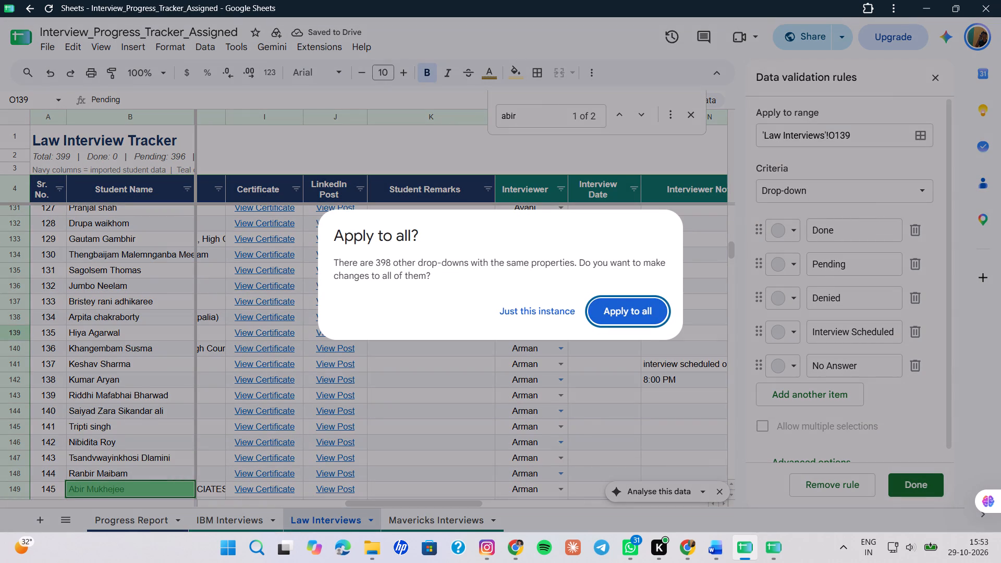
pyautogui.click(618, 313)
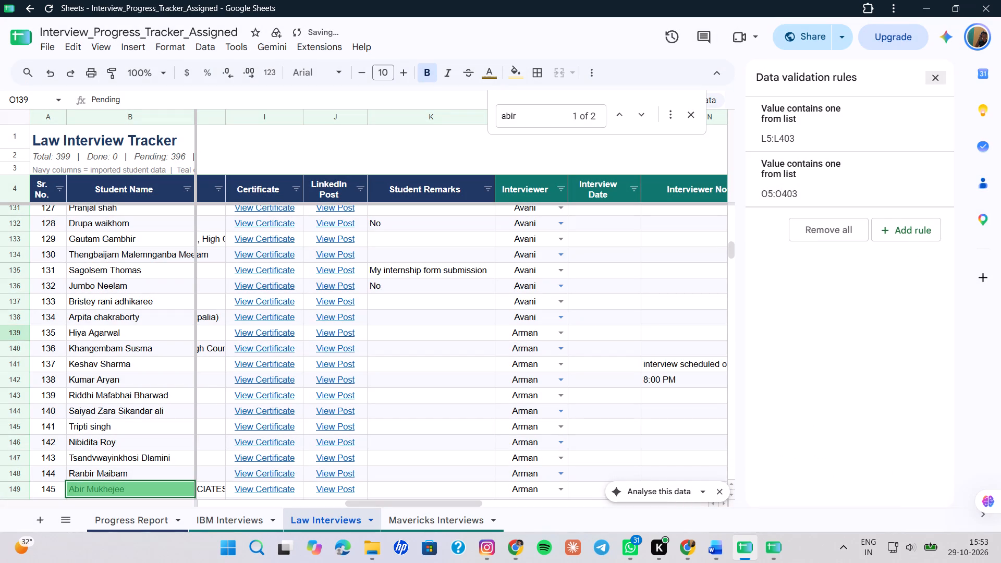
pyautogui.click(937, 71)
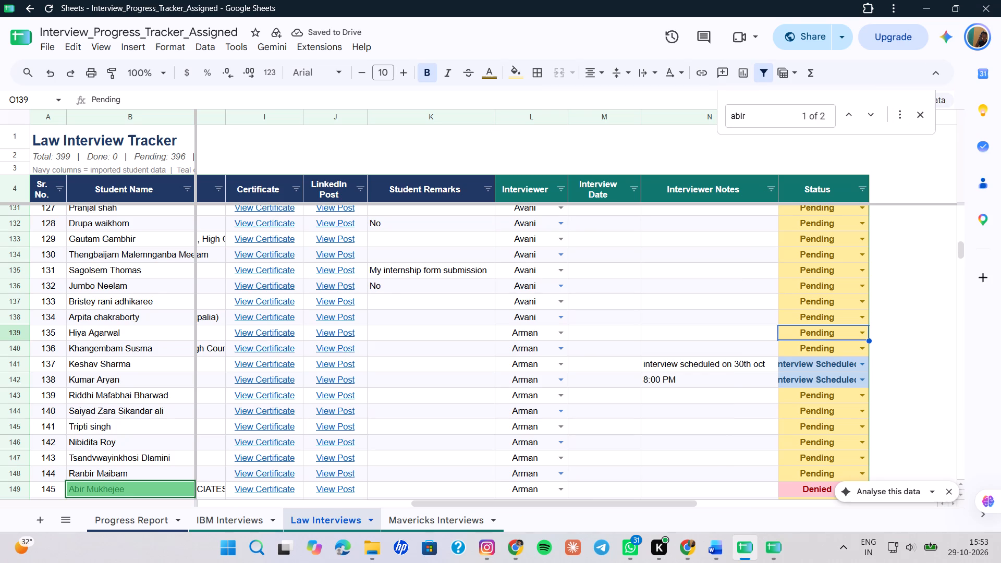
# Set the Status of the student in row 139 to No Answer.
pyautogui.click(864, 335)
pyautogui.click(803, 419)
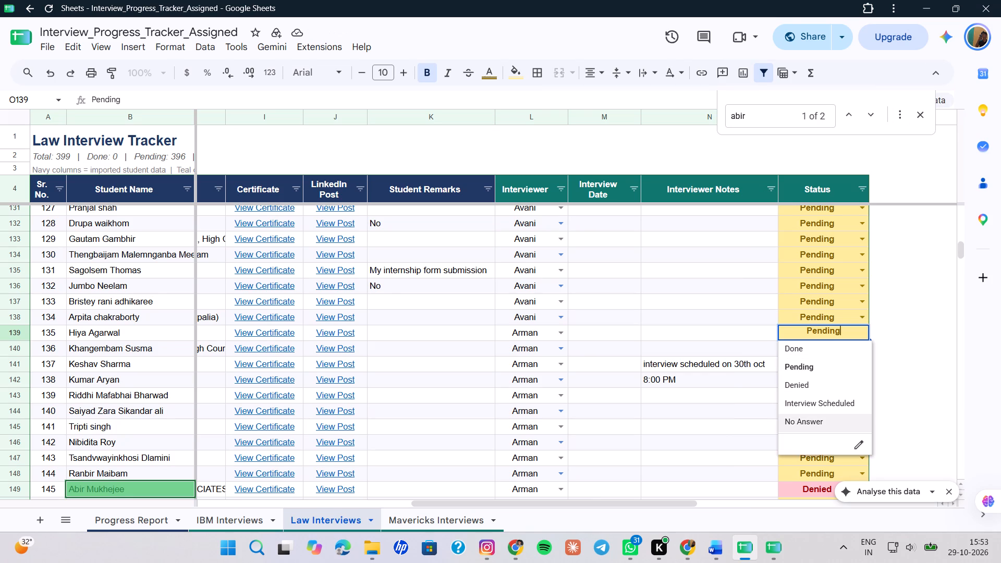
pyautogui.click(680, 332)
# Enter "Wrong number" in the Interviewer Notes for the student in row 140.
pyautogui.scroll(-1, 680, 332)
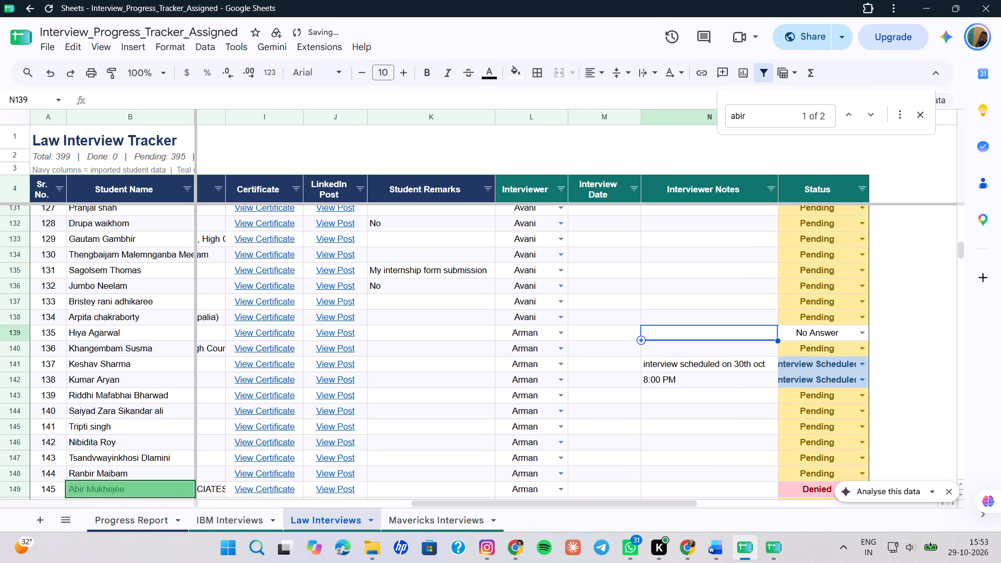
pyautogui.scroll(-1, 680, 332)
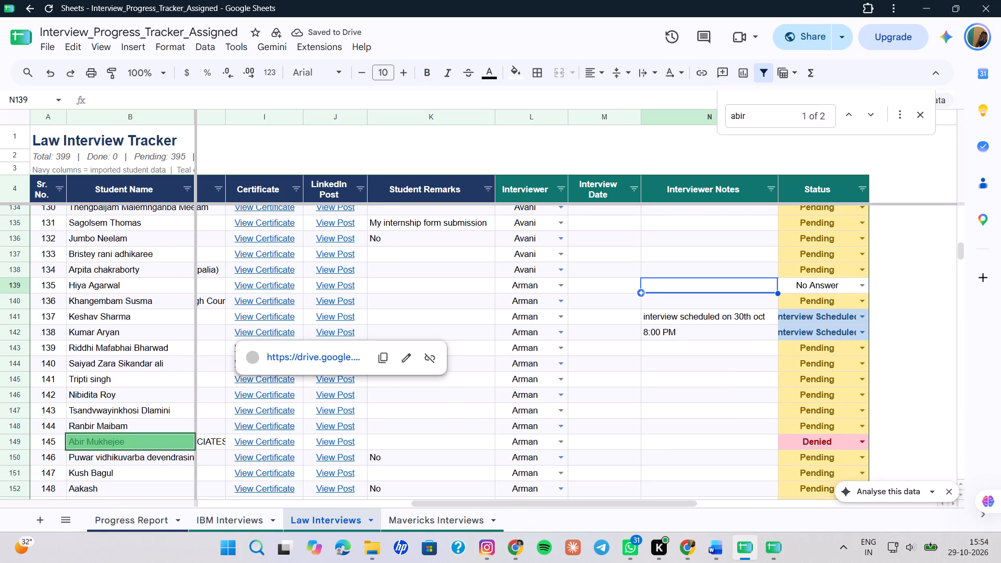
pyautogui.click(864, 304)
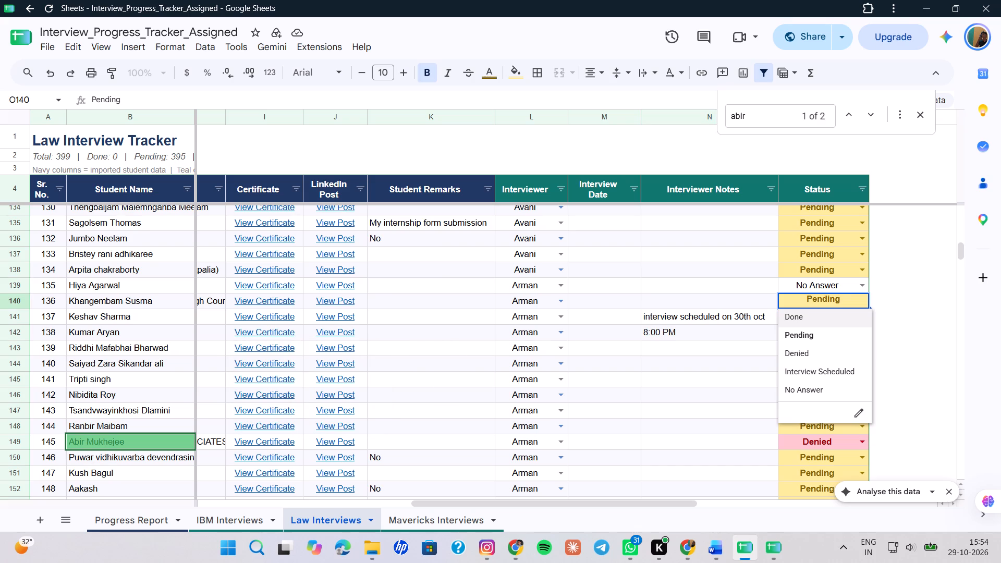
pyautogui.click(709, 301)
pyautogui.write('Wrong number')
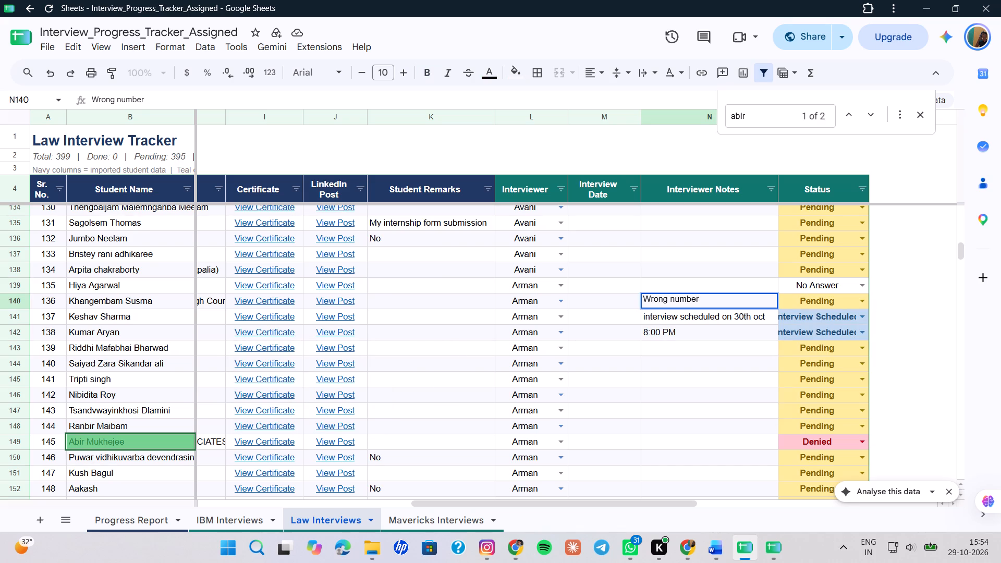
# Take a screen snip of the student entry in row 140.
pyautogui.press('Print')
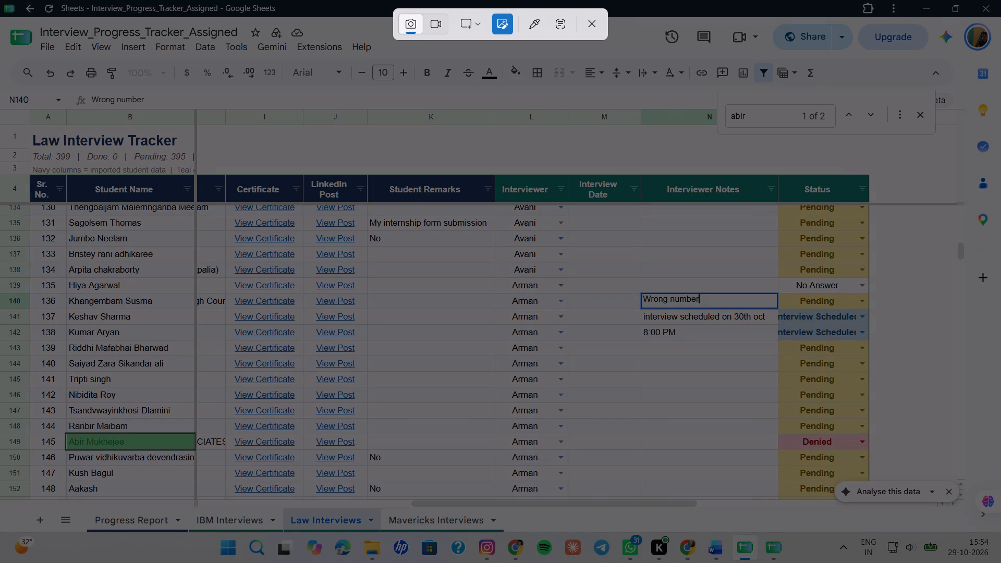
pyautogui.moveTo(2, 293); pyautogui.dragTo(586, 310)
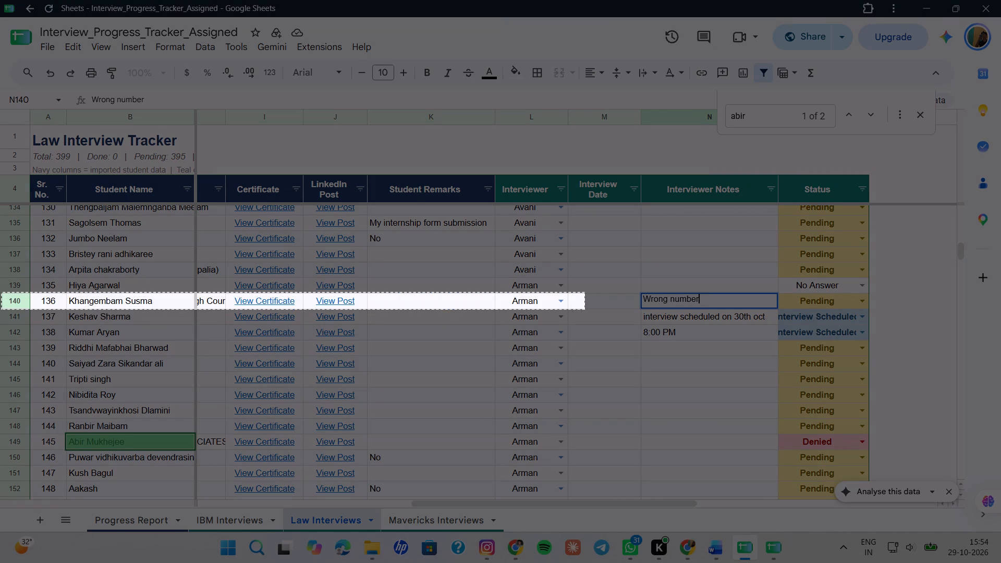
pyautogui.moveTo(586, 310); pyautogui.dragTo(1, 337)
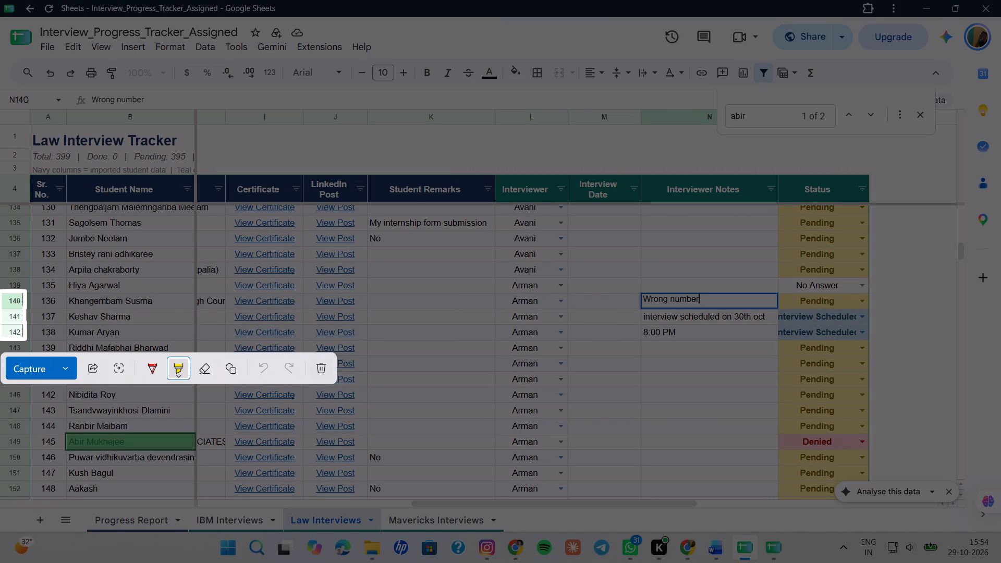
# Discard the current snip, highlight row 140, and capture a new snip of it from the serial number through the Internship Organisation column.
pyautogui.click(322, 370)
pyautogui.hscroll(4, 322, 370)
pyautogui.hscroll(2, 466, 364)
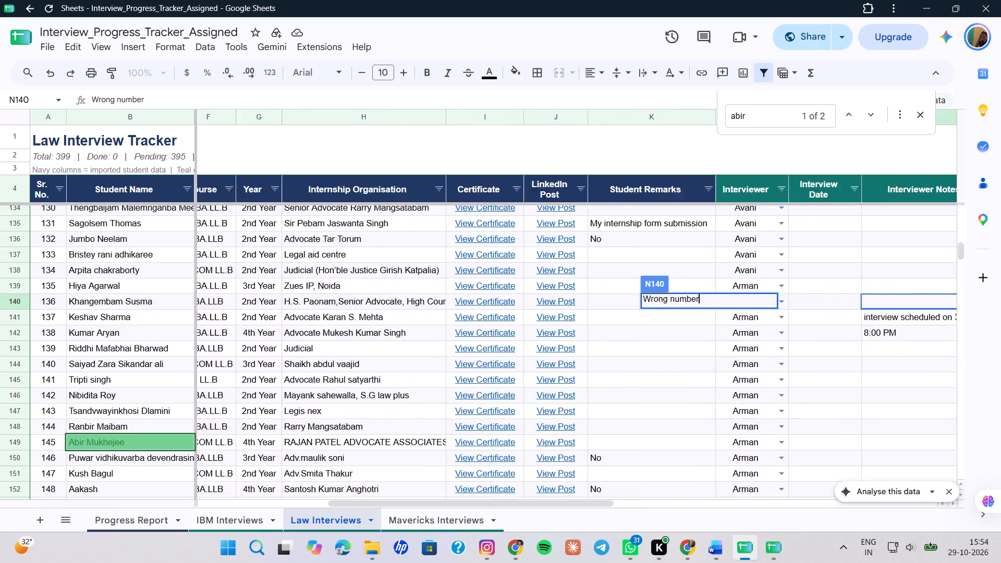
pyautogui.hscroll(7, 466, 364)
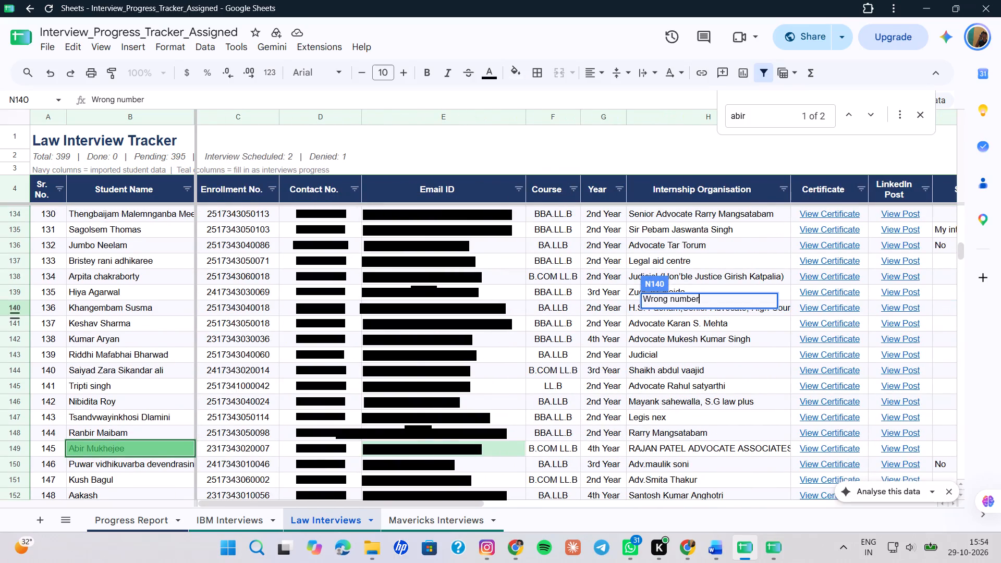
pyautogui.click(0, 304)
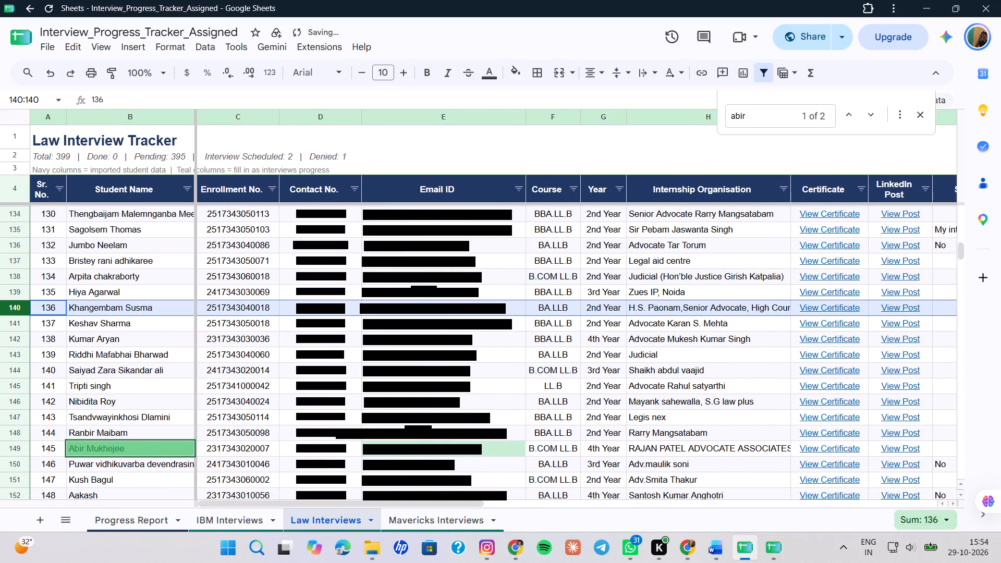
pyautogui.press('Print')
pyautogui.moveTo(0, 295); pyautogui.dragTo(4, 298)
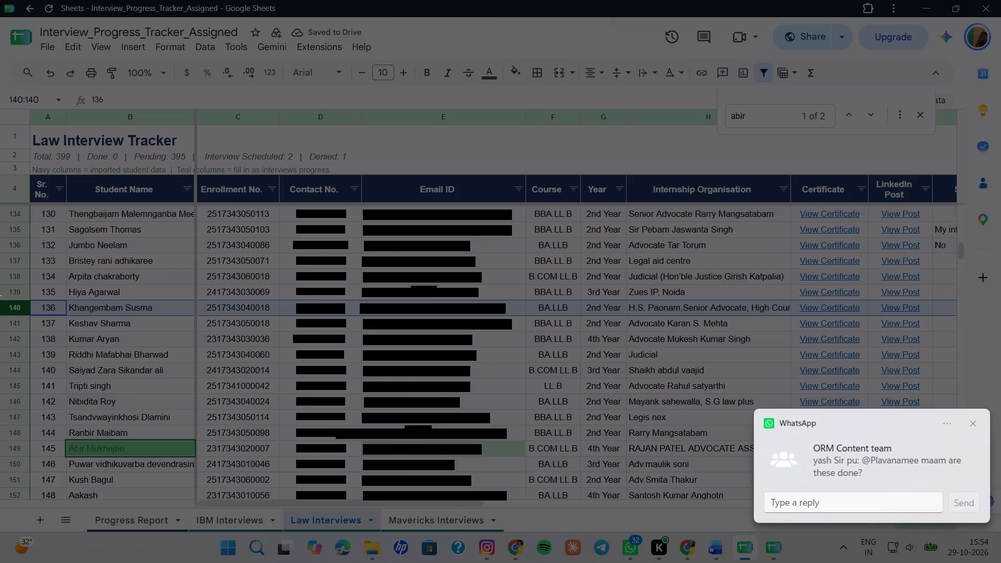
pyautogui.moveTo(4, 298); pyautogui.dragTo(400, 312)
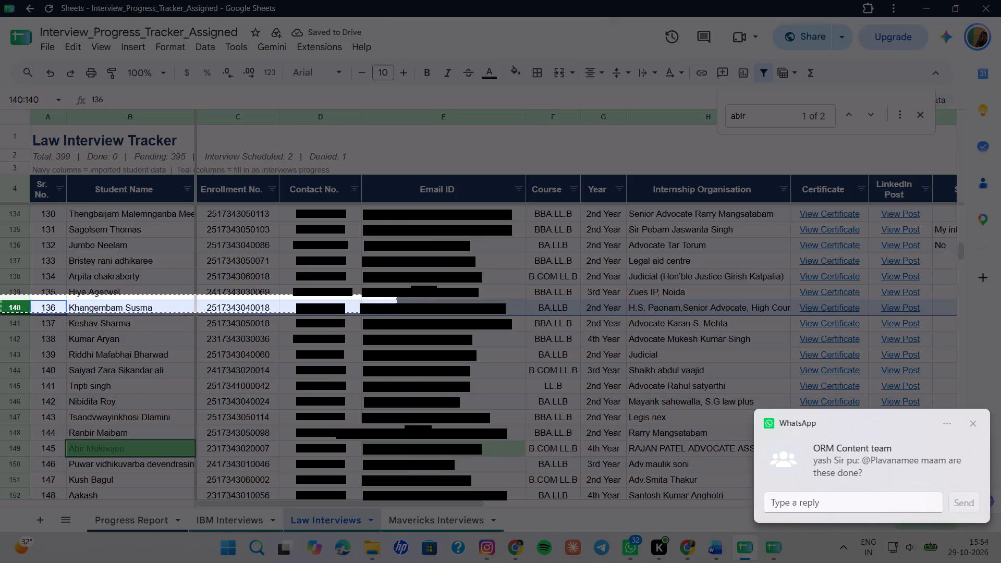
pyautogui.moveTo(400, 312); pyautogui.dragTo(574, 316)
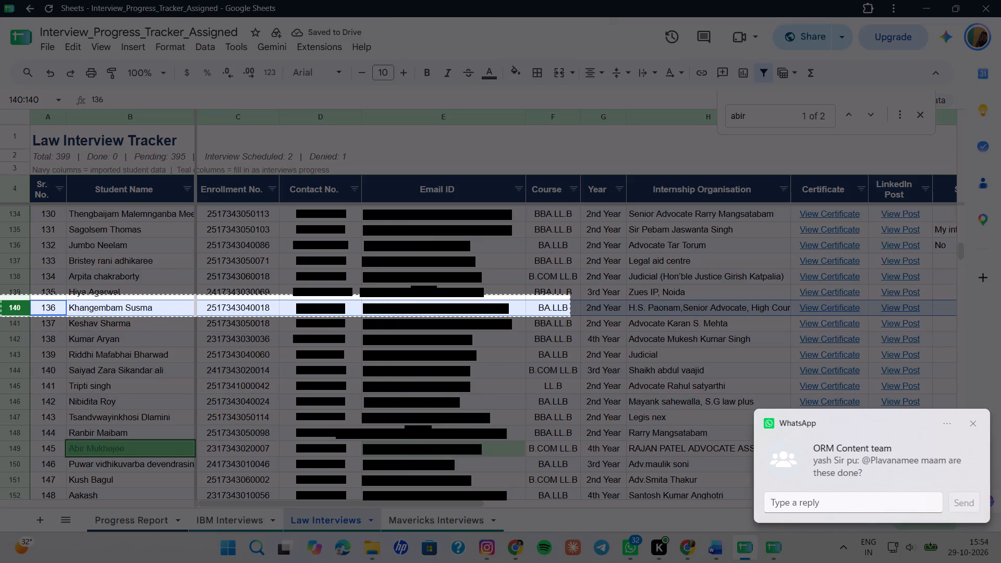
pyautogui.moveTo(574, 316); pyautogui.dragTo(748, 316)
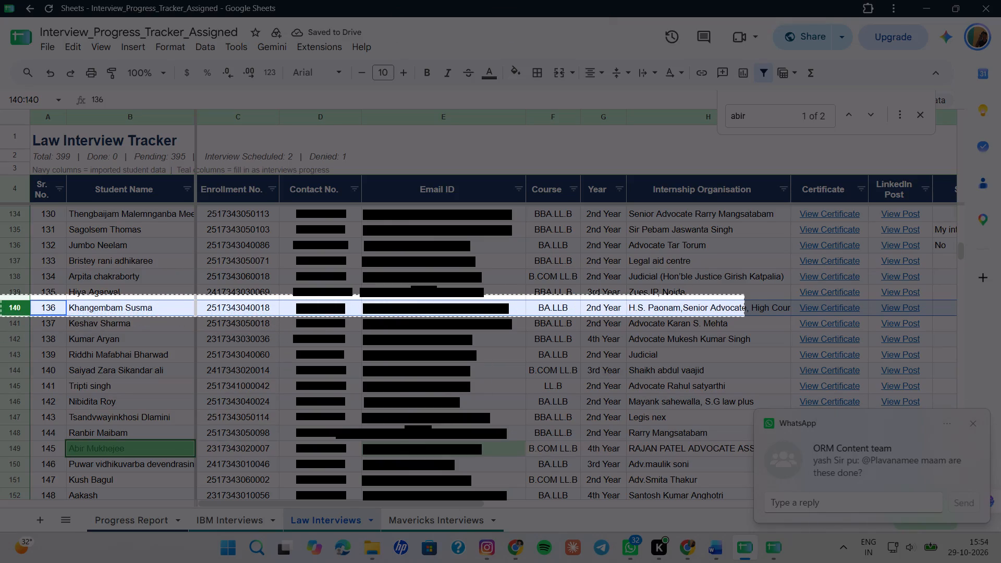
pyautogui.moveTo(748, 316); pyautogui.dragTo(805, 316)
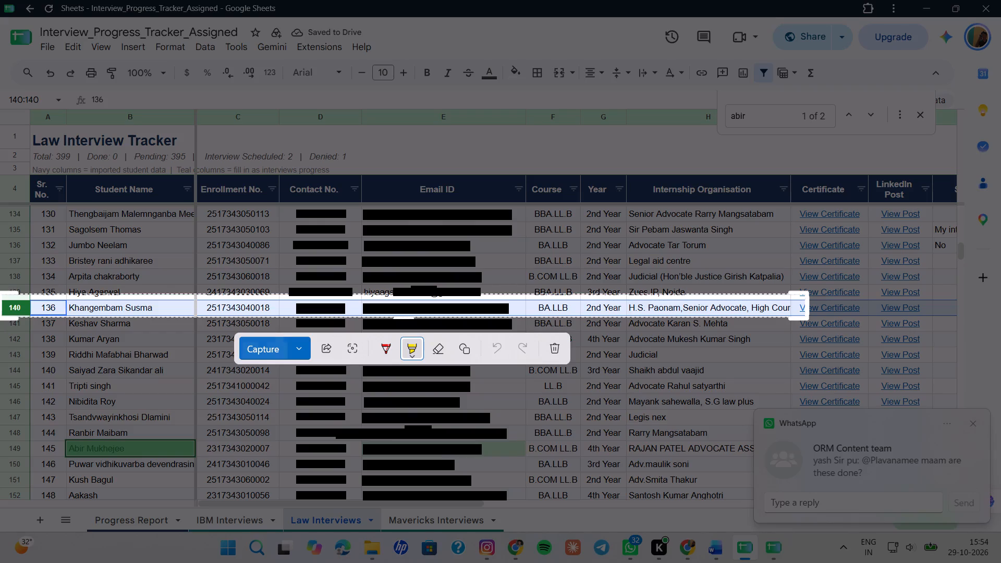
pyautogui.click(264, 353)
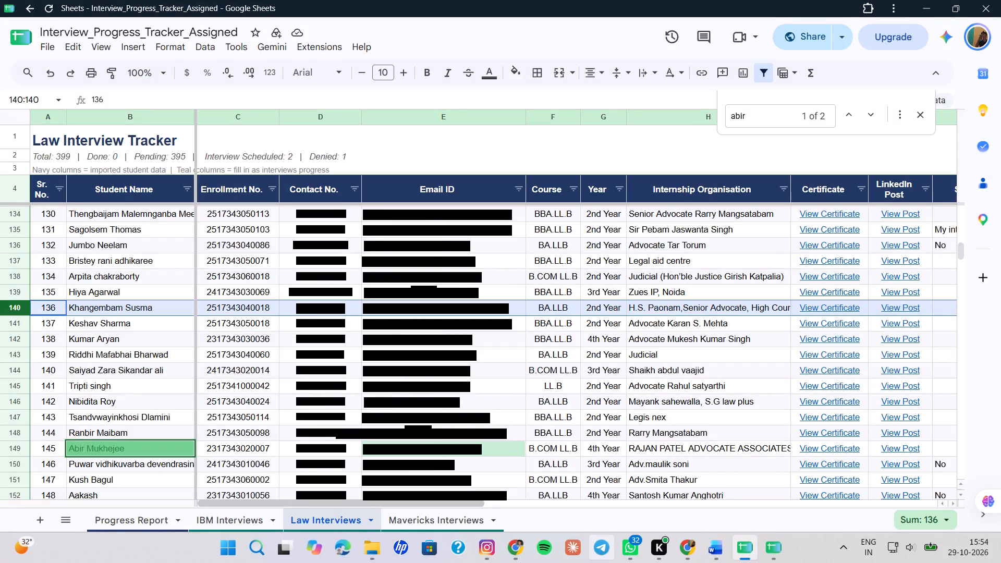
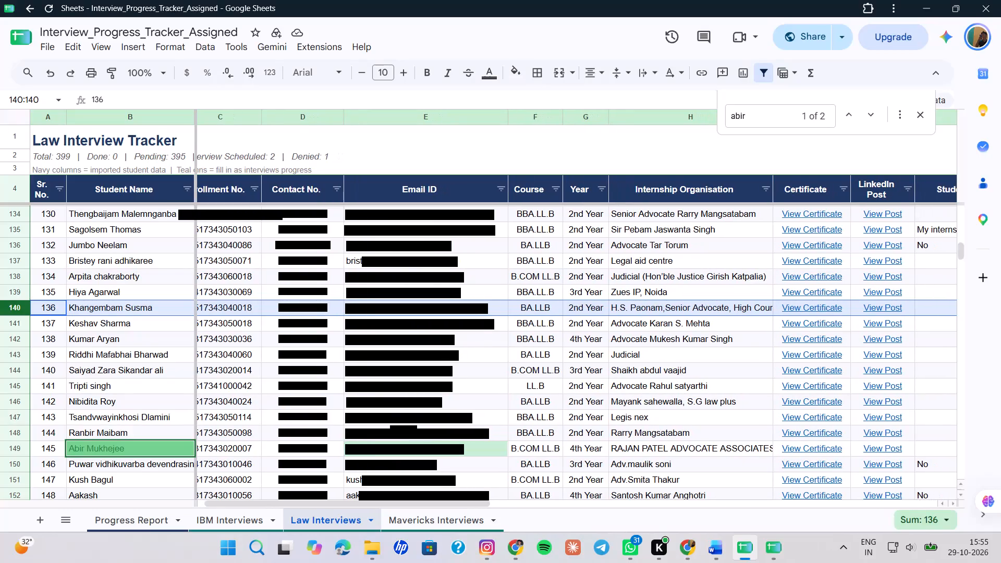
# Open the Status options for the student in row 143 and dismiss the WhatsApp notification covering them.
pyautogui.hscroll(-5, 580, 357)
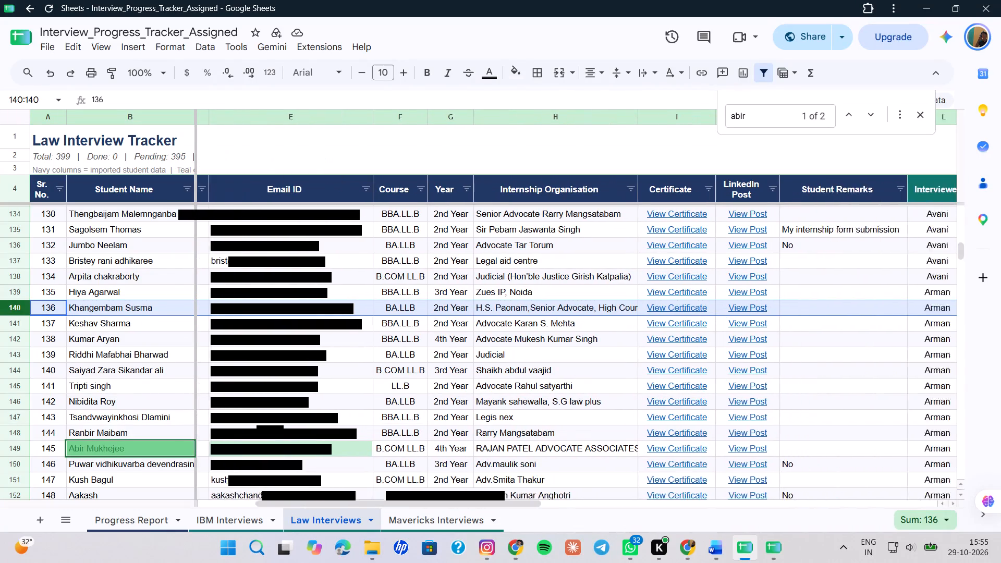
pyautogui.hscroll(-2, 580, 357)
pyautogui.hscroll(-6, 773, 361)
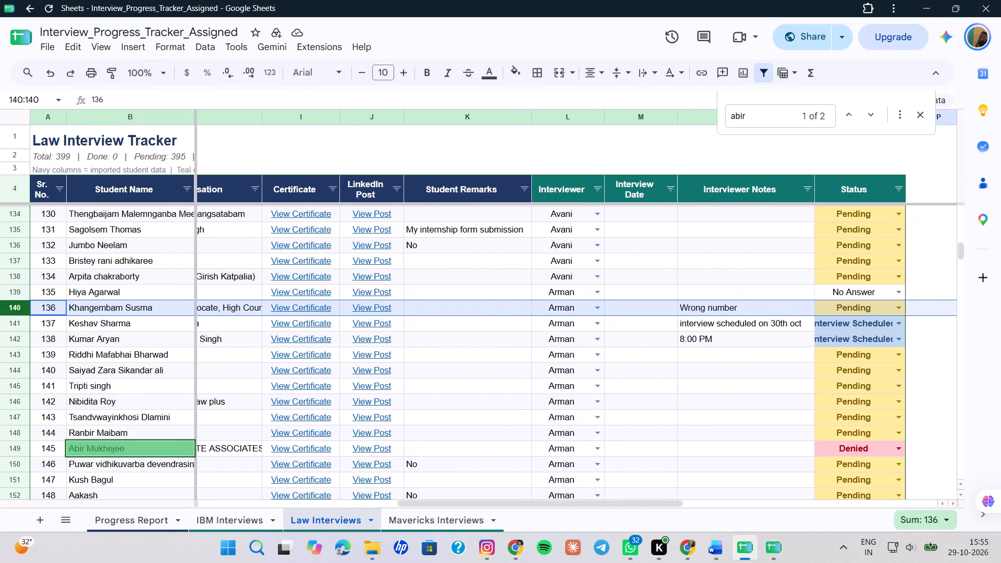
pyautogui.click(872, 356)
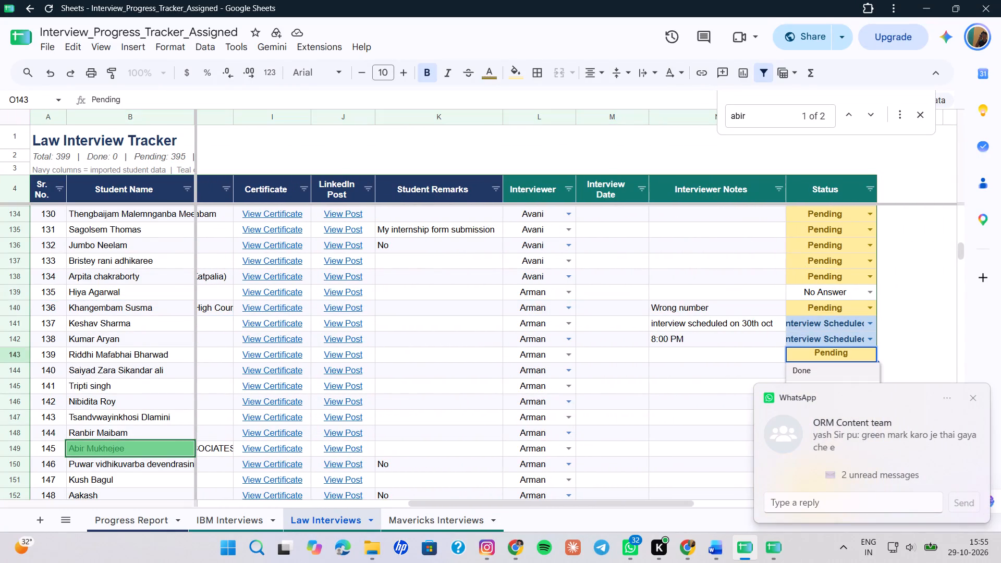
pyautogui.click(974, 399)
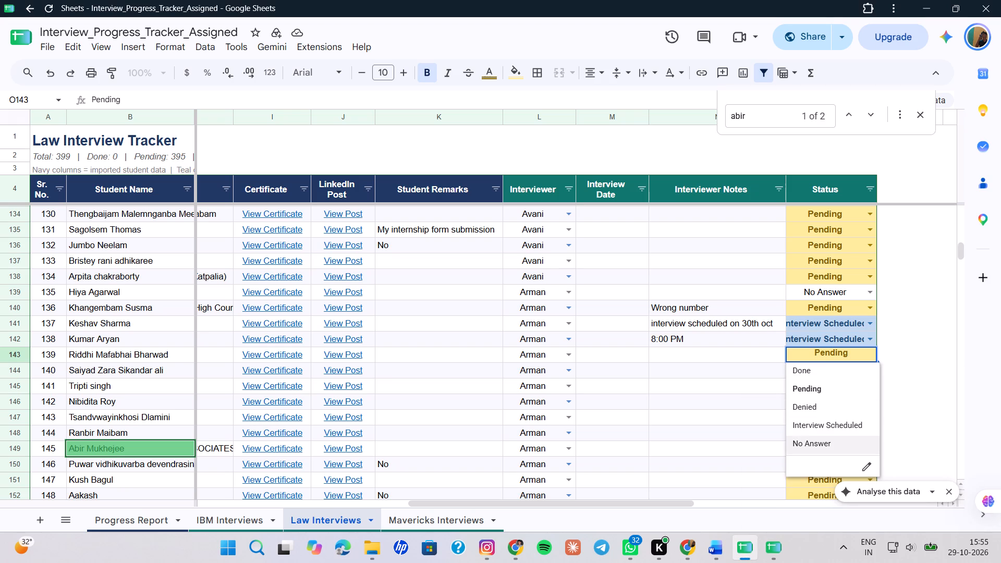
# Set the Status of the student in row 143 to No Answer.
pyautogui.click(801, 440)
pyautogui.click(694, 423)
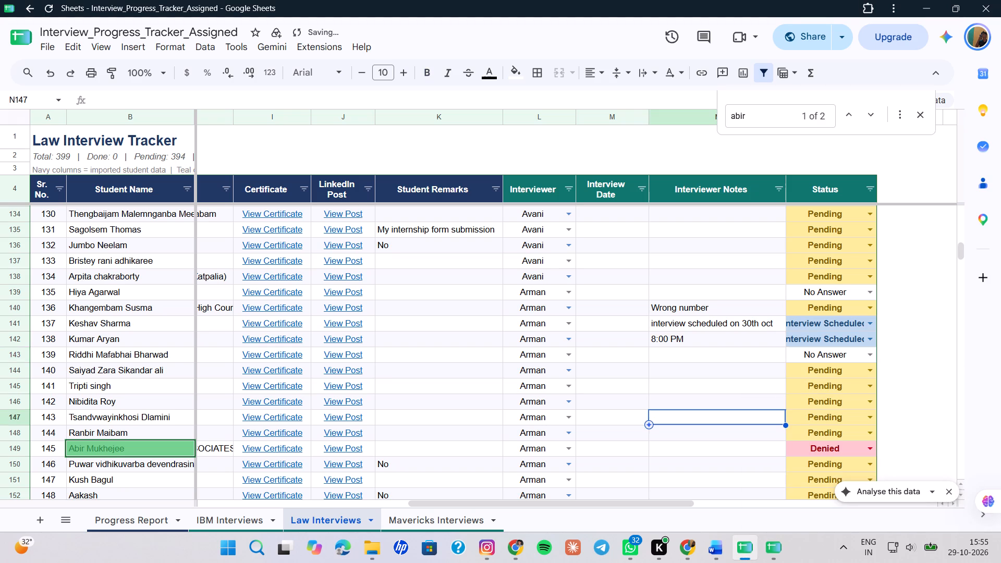
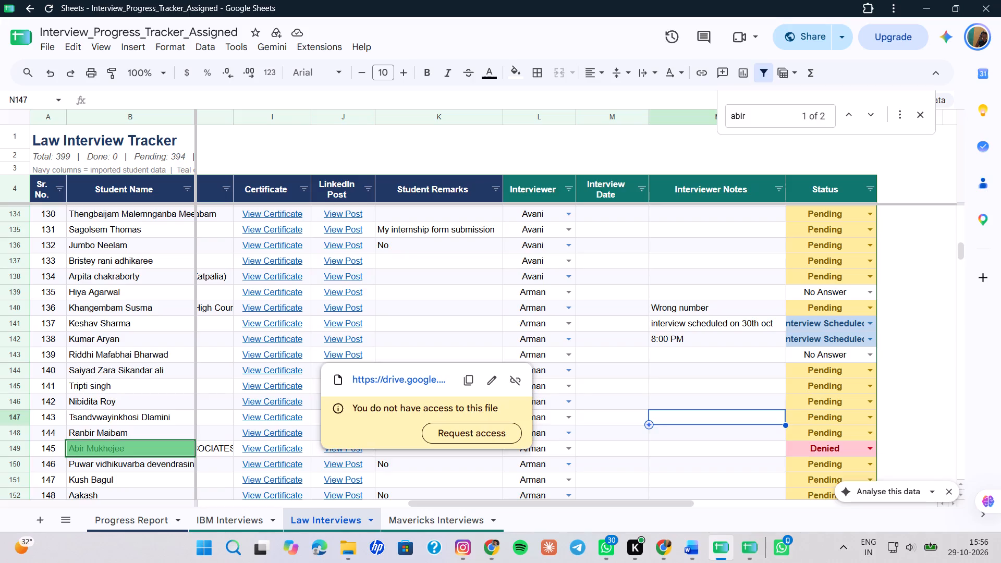
# Select the student entry in row 144 and review its contact, email, course and internship details.
pyautogui.hscroll(1, 687, 390)
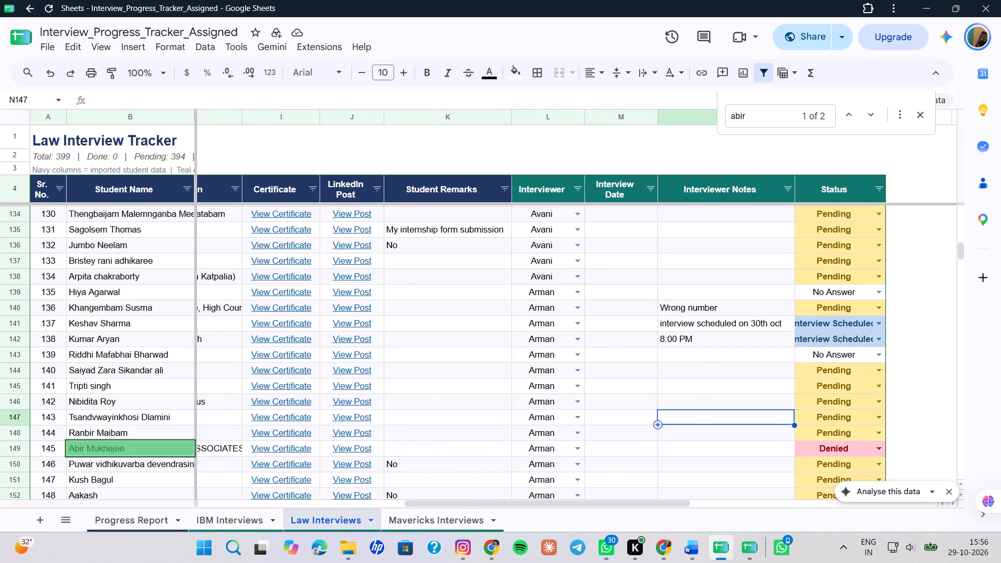
pyautogui.hscroll(3, 687, 390)
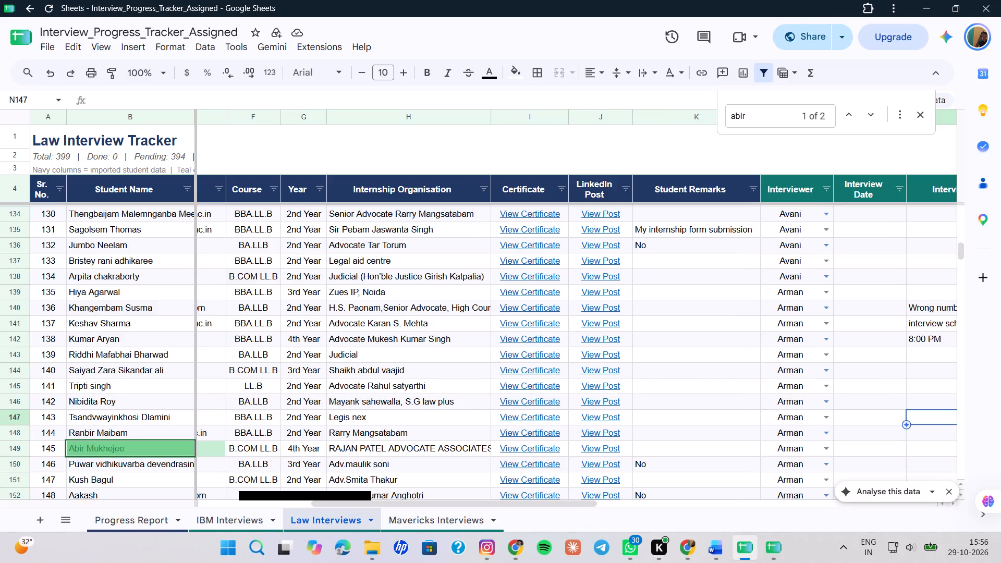
pyautogui.click(14, 368)
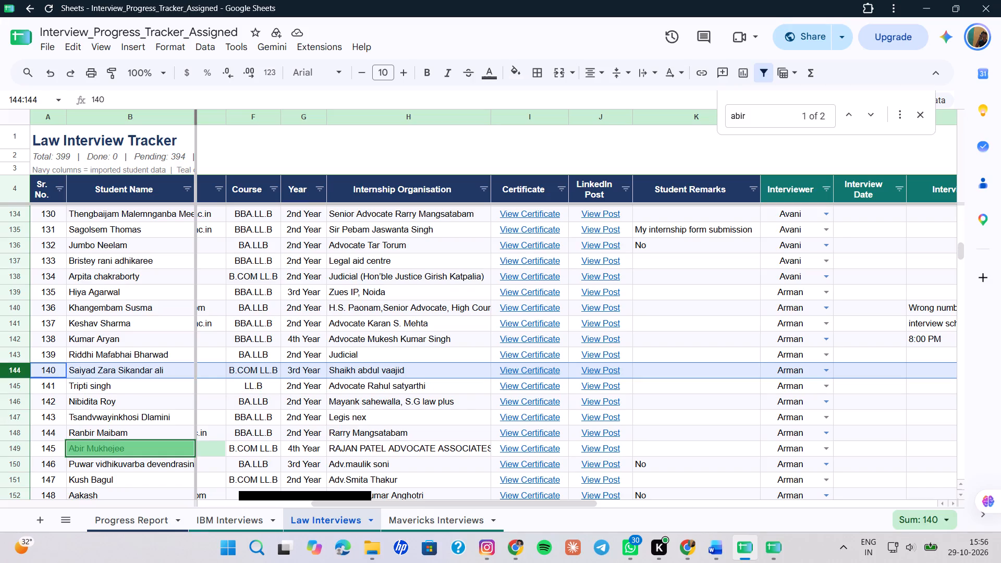
pyautogui.hscroll(5, 314, 380)
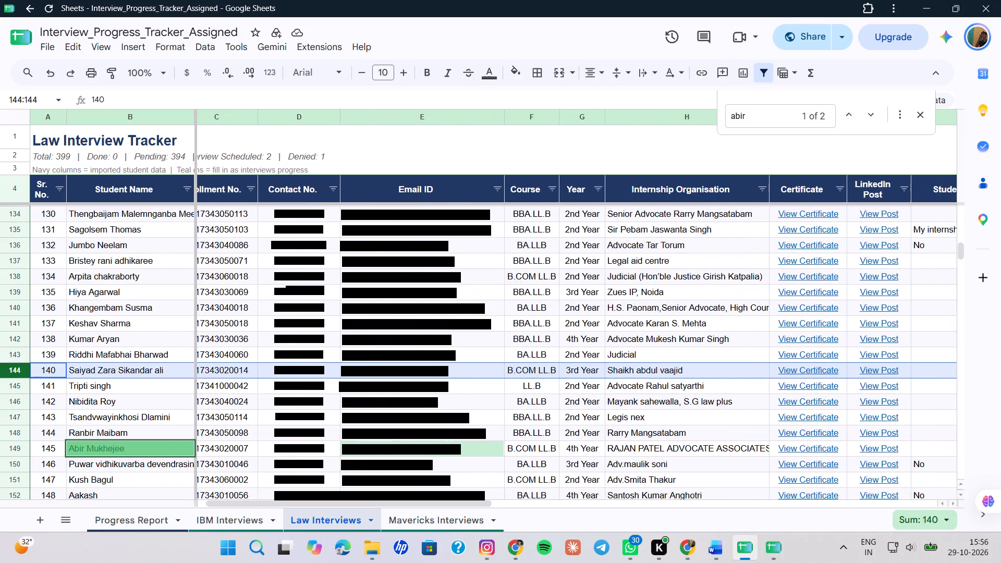
pyautogui.hscroll(1, 314, 380)
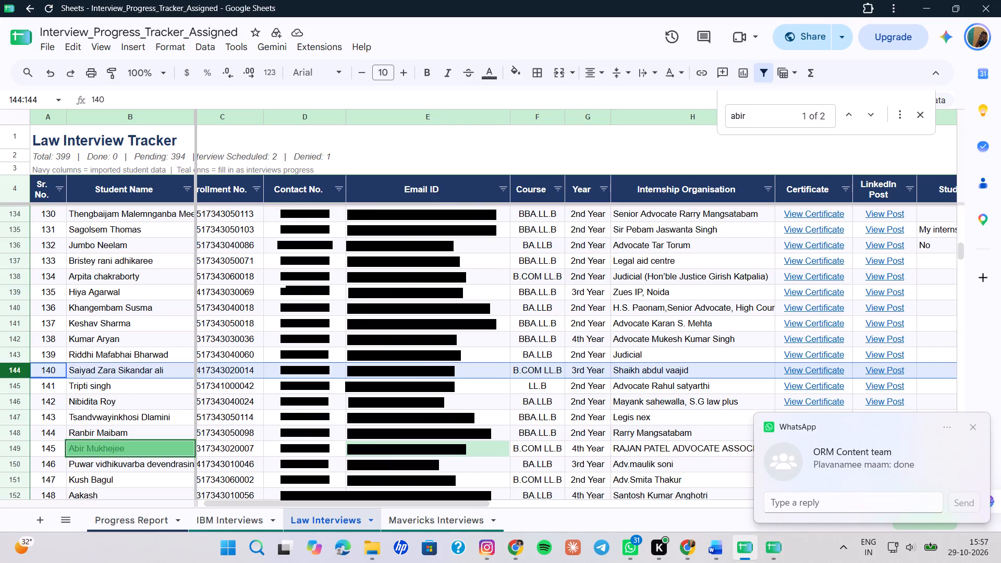
pyautogui.hscroll(1, 238, 377)
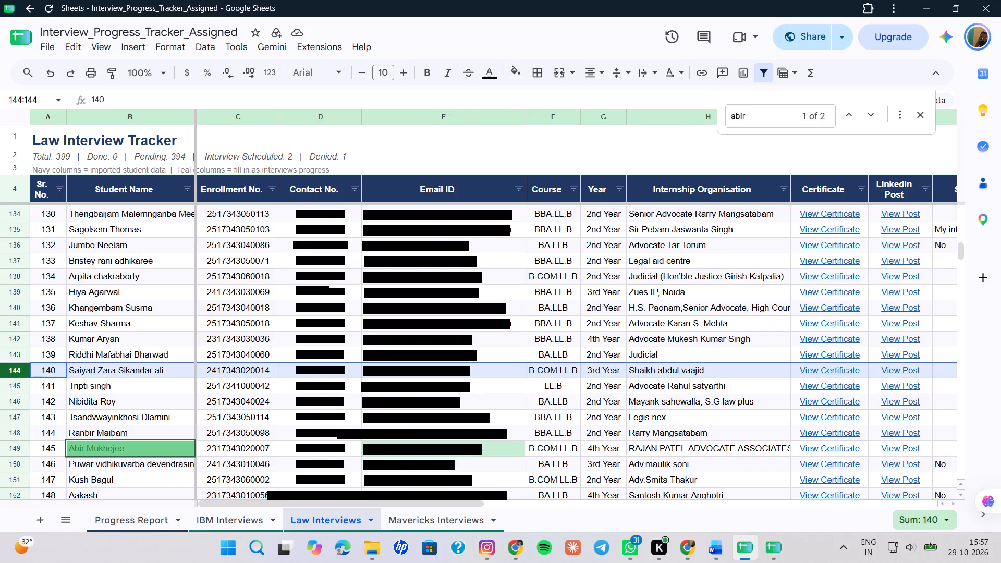
pyautogui.click(71, 384)
pyautogui.click(41, 371)
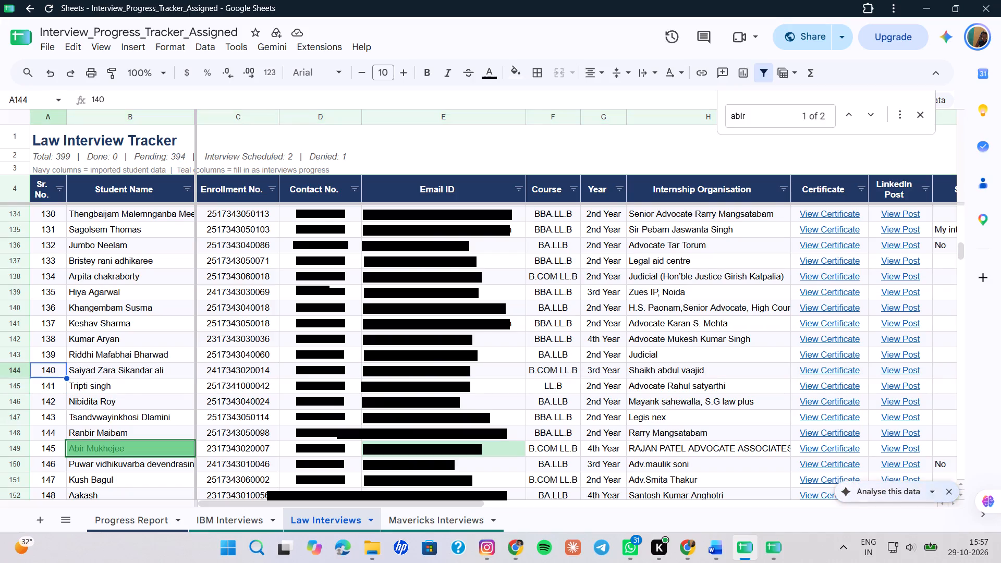
pyautogui.click(11, 370)
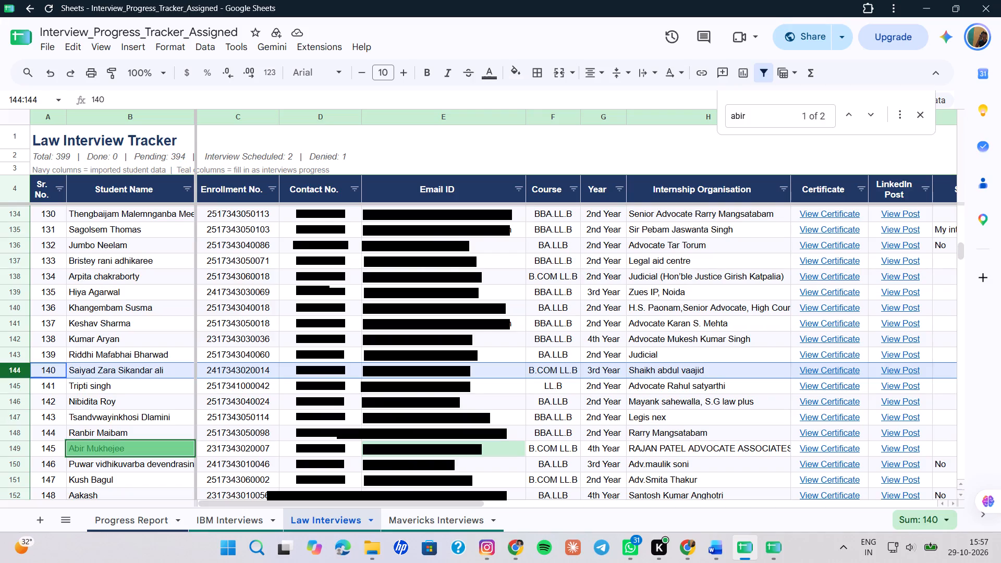
# Select the empty Interviewer Notes cell of the student in row 144.
pyautogui.hscroll(-2, 734, 370)
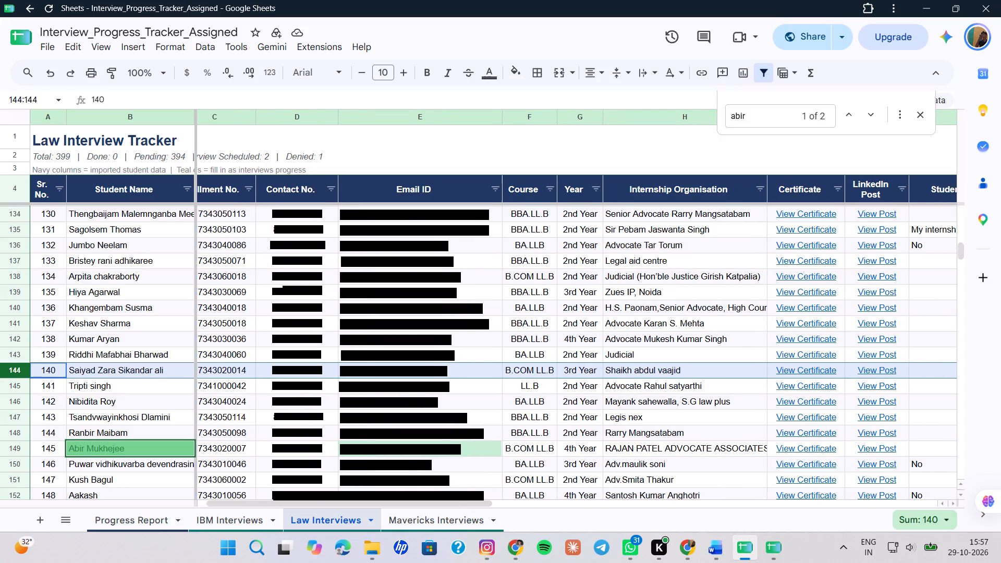
pyautogui.hscroll(-4, 734, 370)
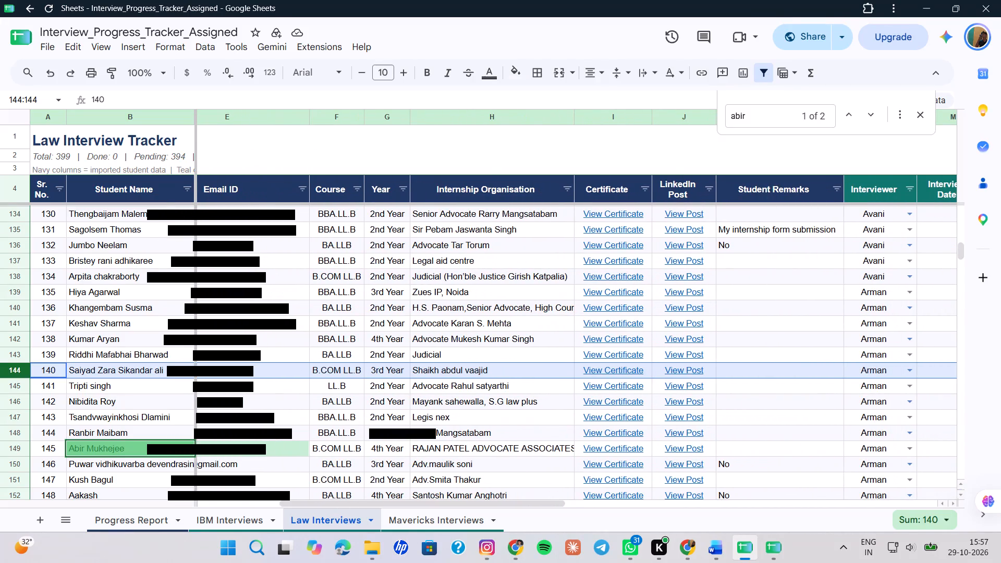
pyautogui.hscroll(-6, 759, 374)
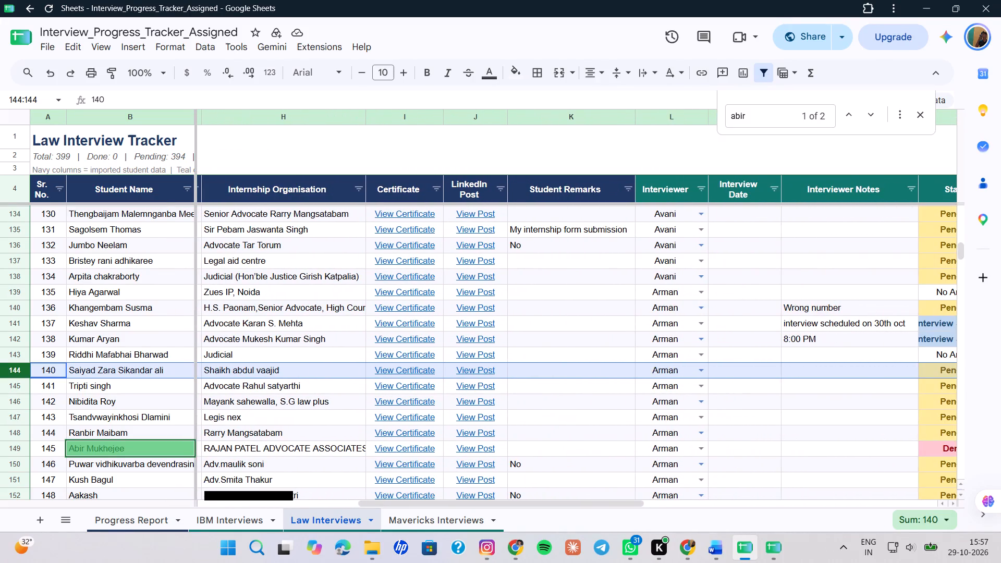
pyautogui.hscroll(-3, 759, 374)
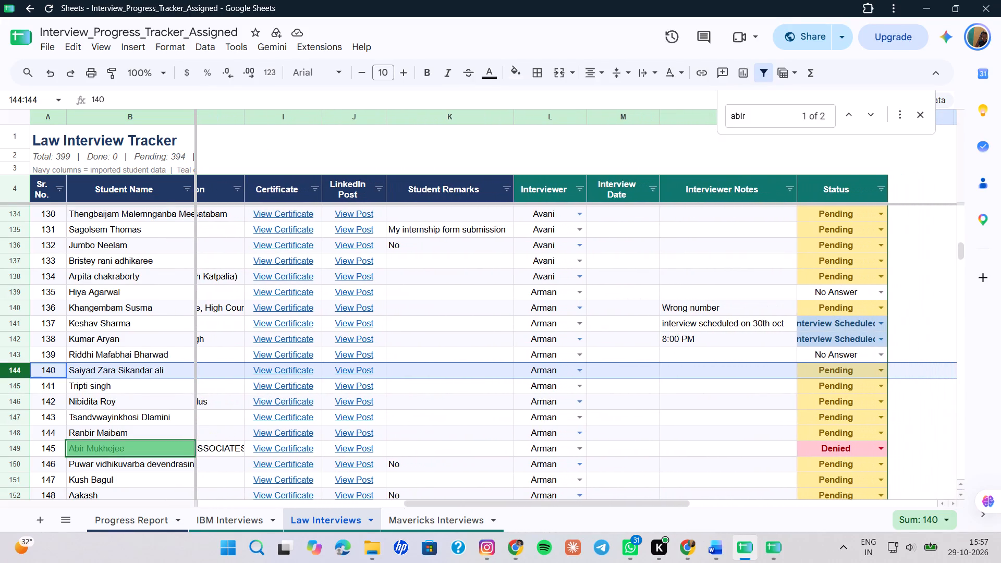
pyautogui.hscroll(-1, 759, 374)
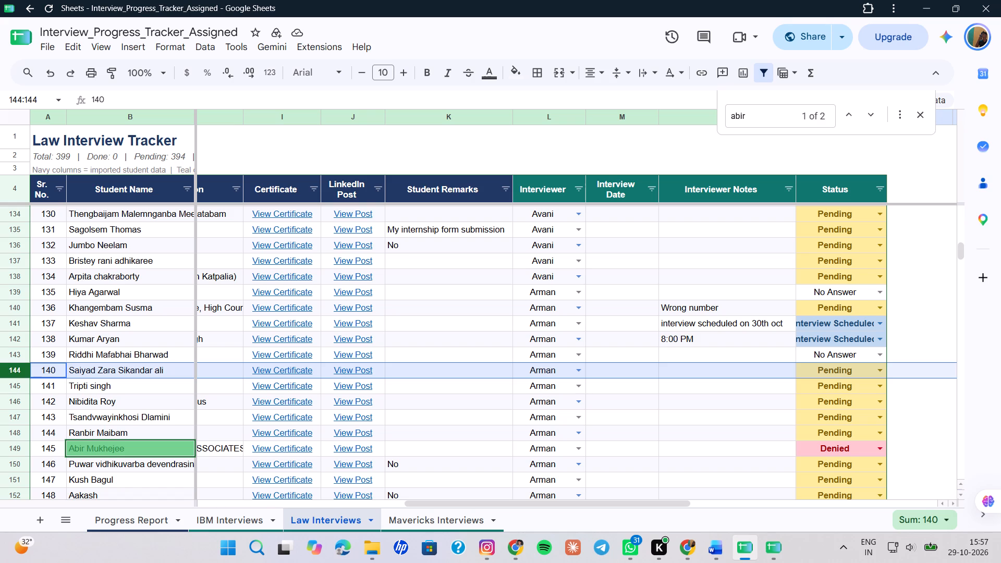
pyautogui.click(698, 384)
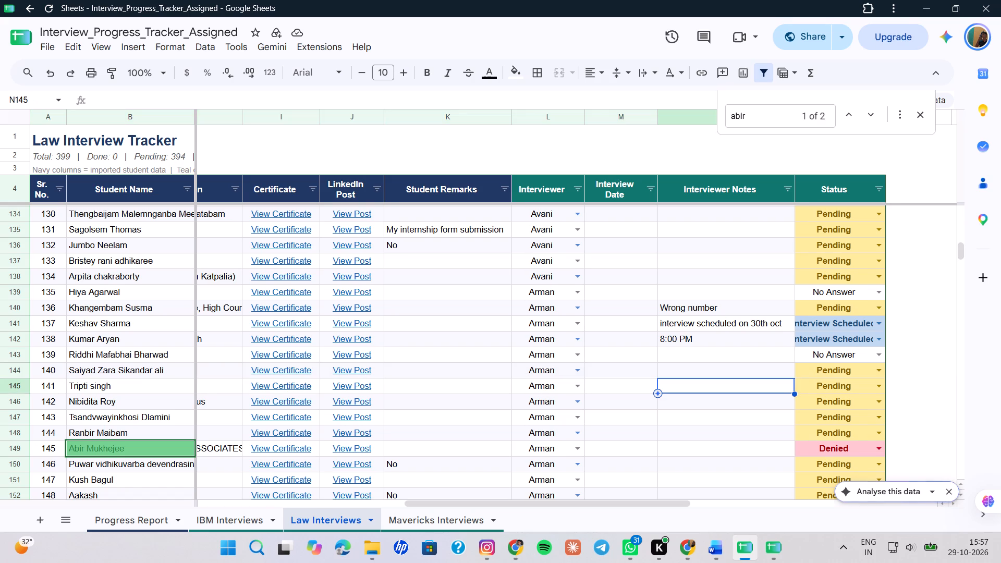
pyautogui.click(698, 372)
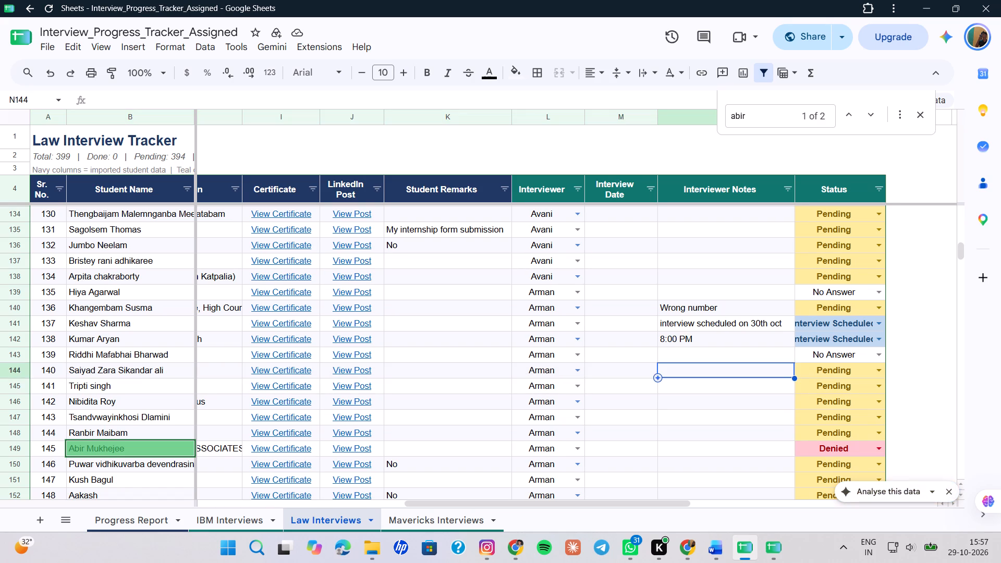
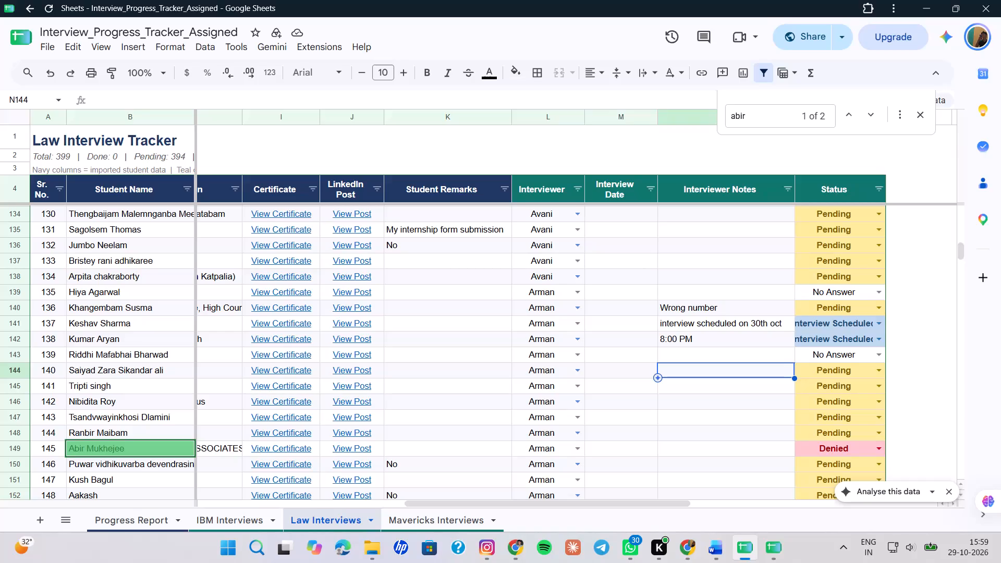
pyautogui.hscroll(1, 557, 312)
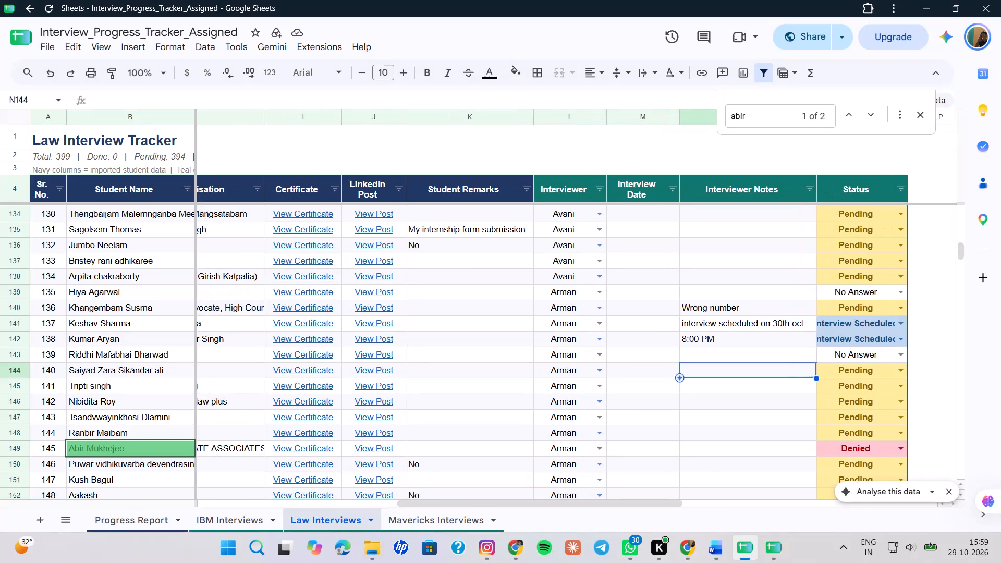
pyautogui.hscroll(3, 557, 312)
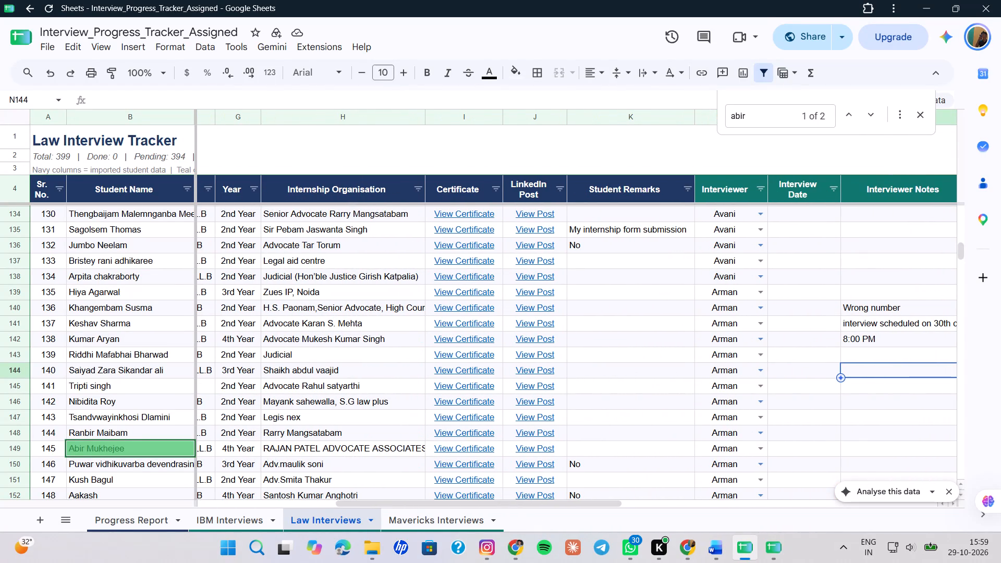
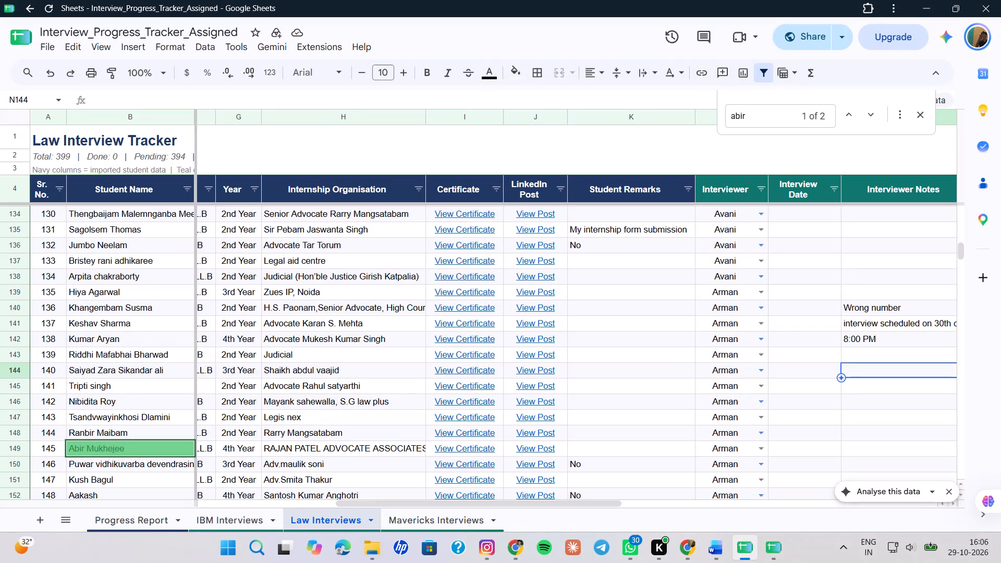
# Set the interview status of the student in row 144 to Done.
pyautogui.hscroll(-1, 306, 367)
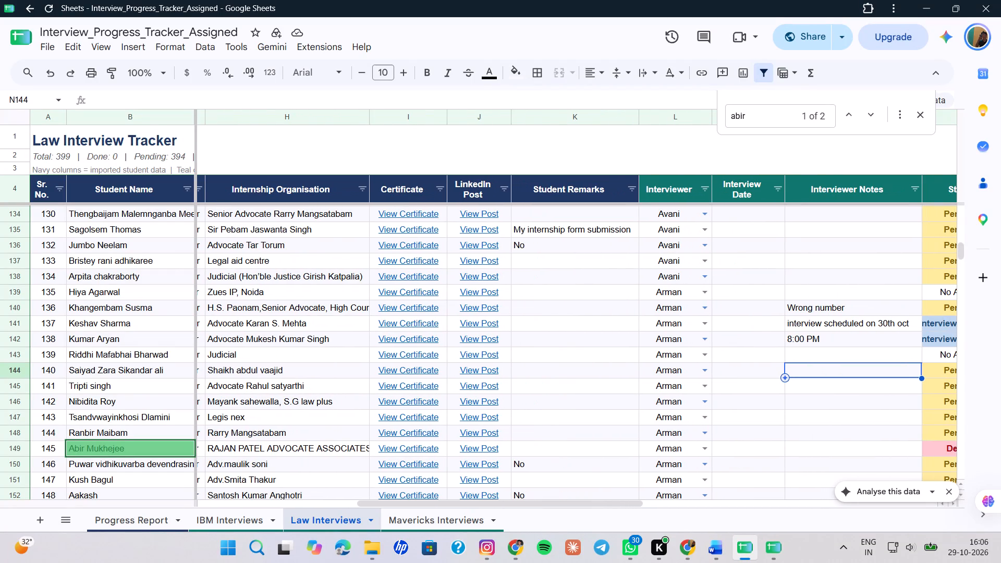
pyautogui.hscroll(-5, 647, 374)
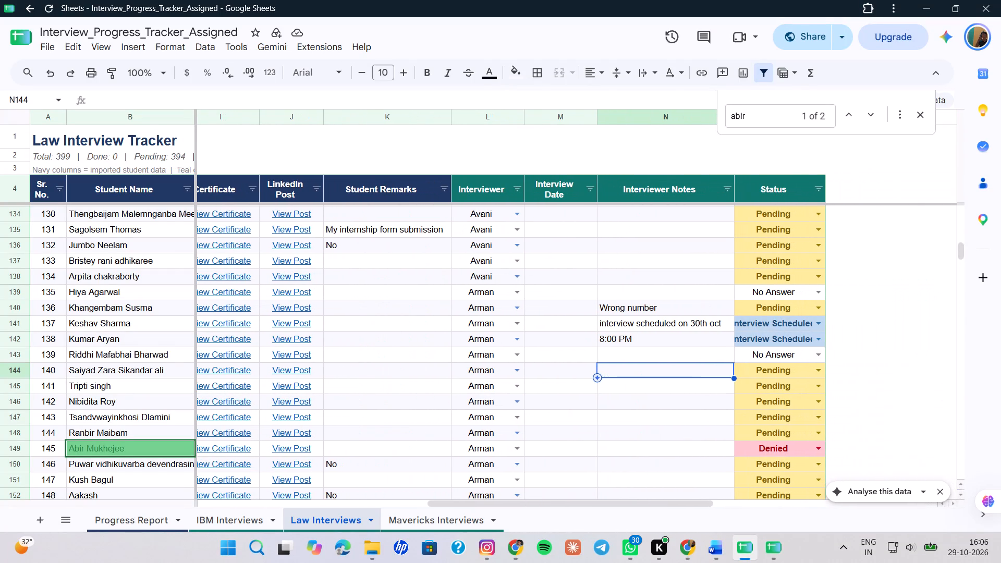
pyautogui.click(820, 371)
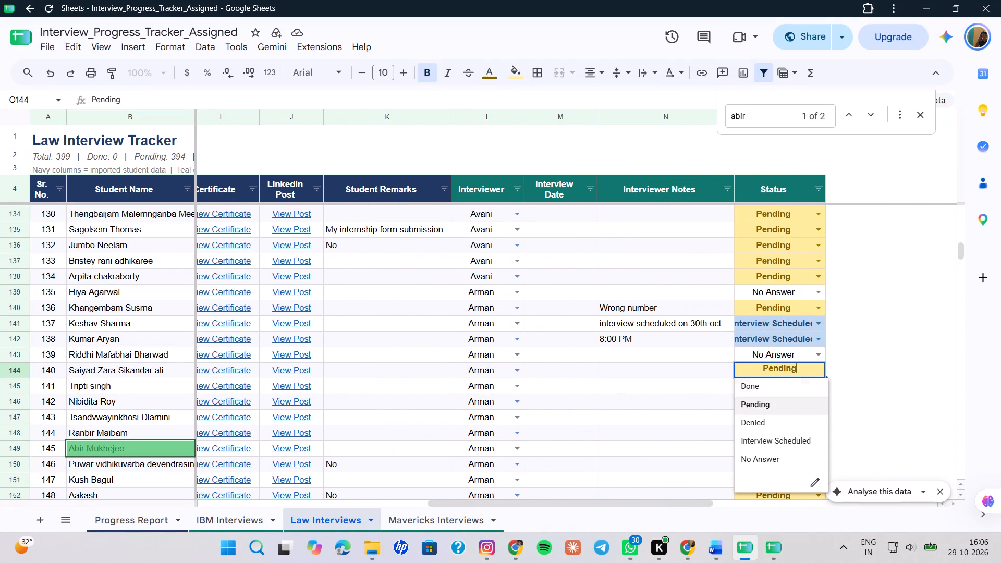
pyautogui.click(751, 381)
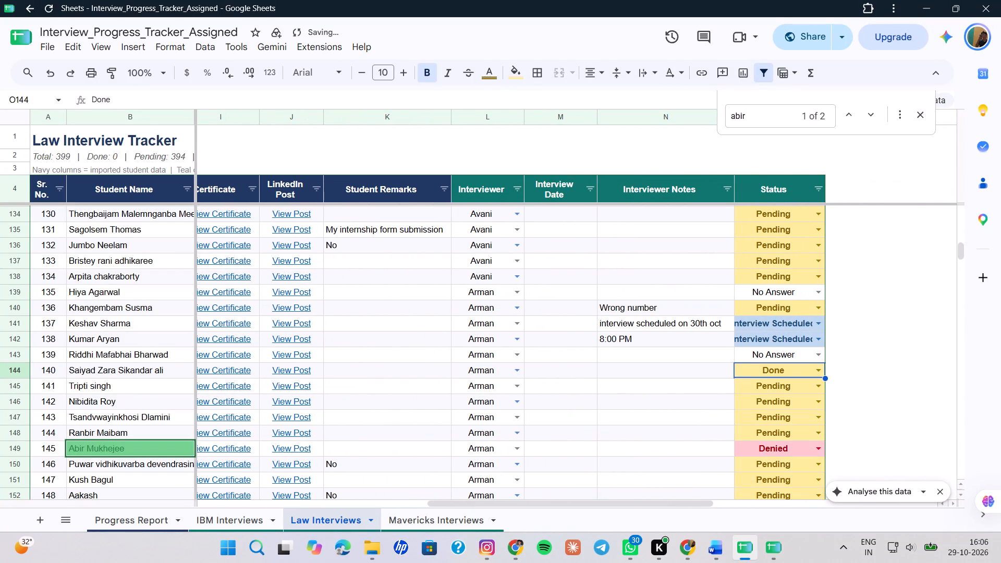